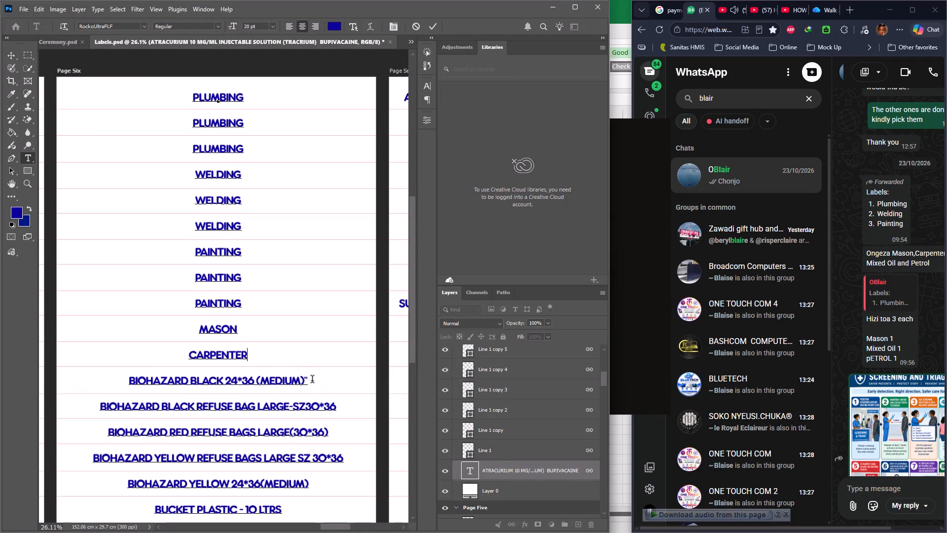
Replace the "BIOHAZARD BLACK 24*36 (MEDIUM)" line below CARPENTER on Page Six with "MIXED OIL".
drag(312, 381, 72, 385)
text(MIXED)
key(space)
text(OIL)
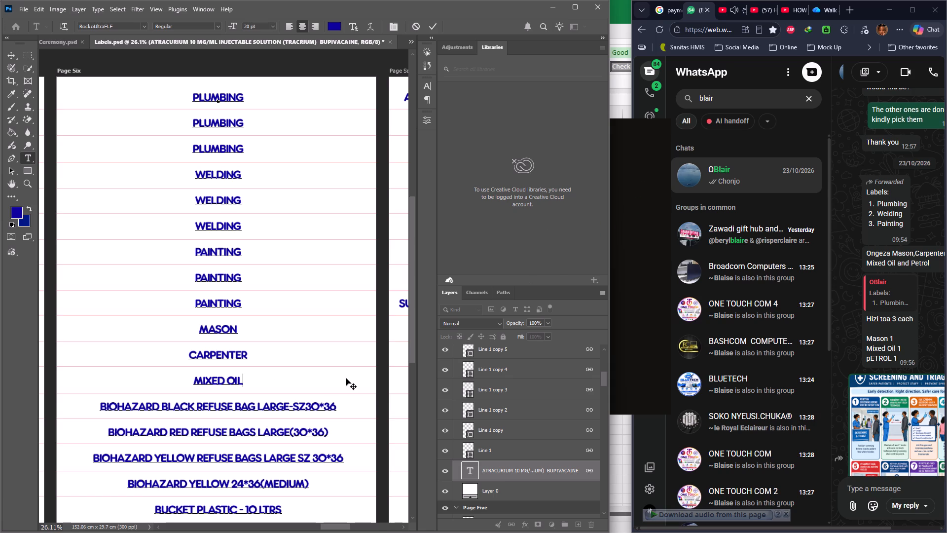
Replace the "BIOHAZARD BLACK REFUSE BAG LARGE-SZ30*36" line below MIXED OIL with "PETROL".
drag(336, 408, 50, 408)
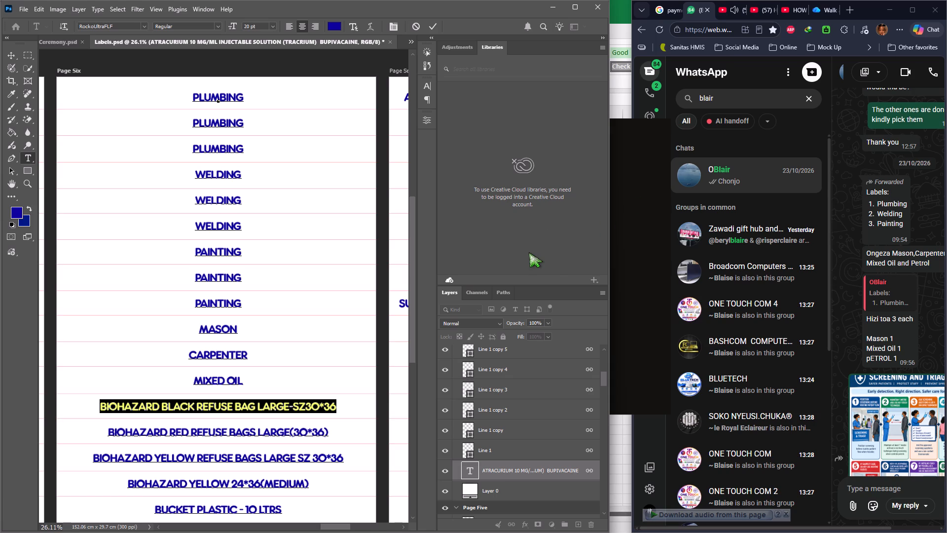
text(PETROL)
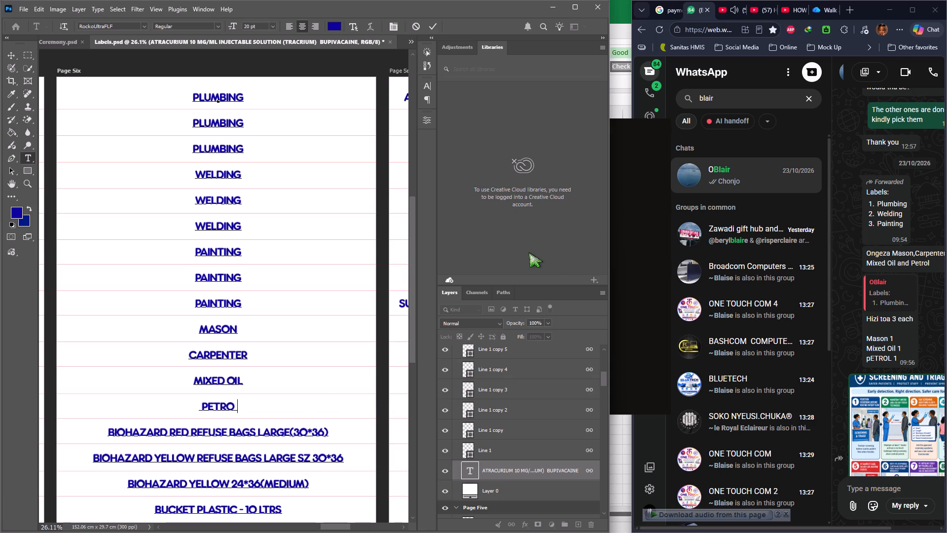
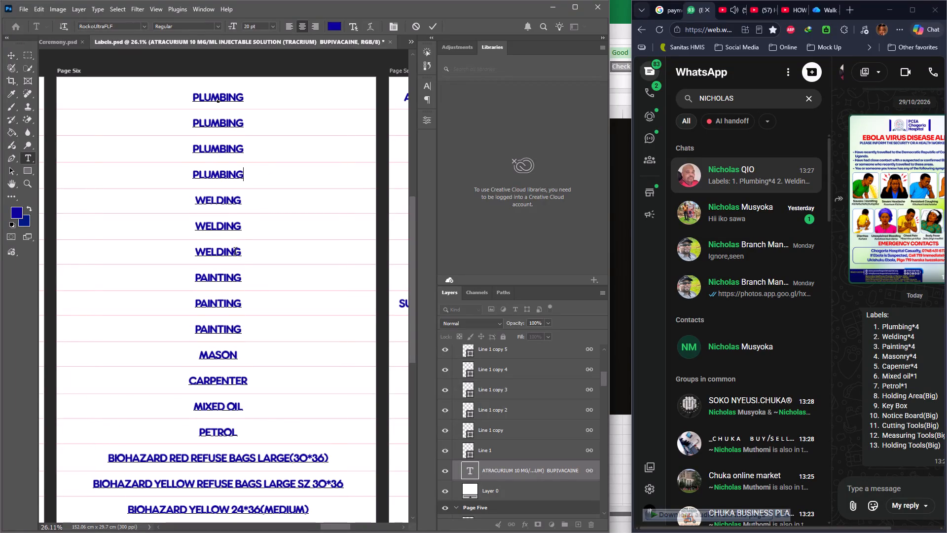
Copy the last WELDING label on Page Six and open a new line for it above the first PAINTING label.
drag(243, 254, 179, 255)
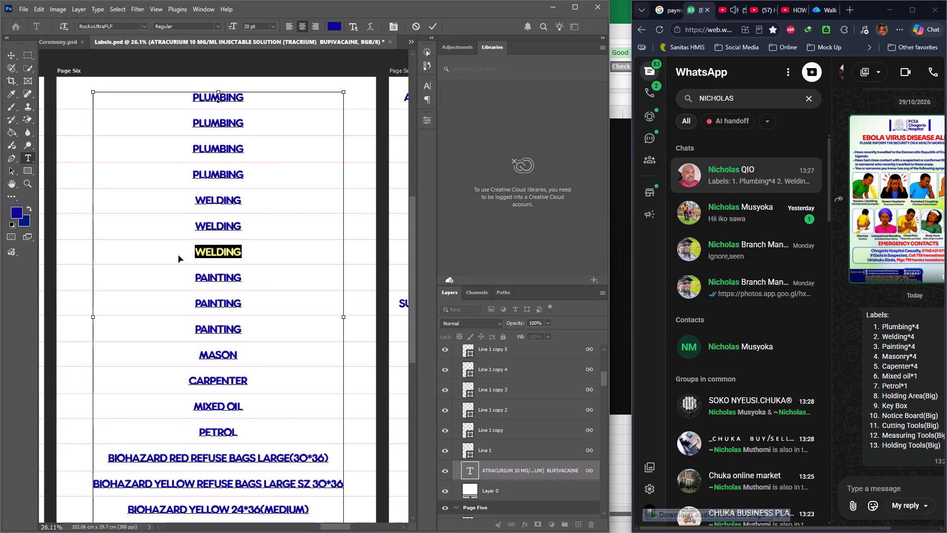
key(ctrl+c)
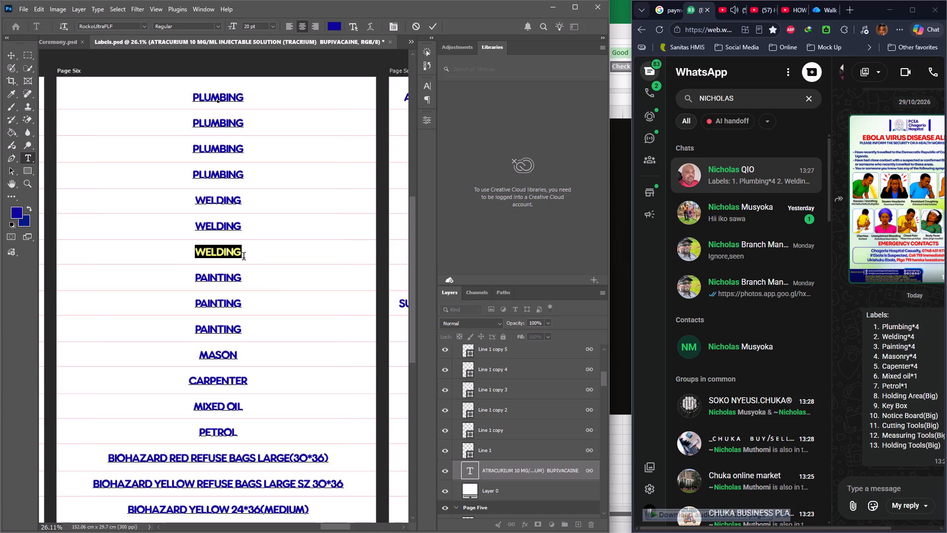
click(244, 258)
key(Return)
key(Return)
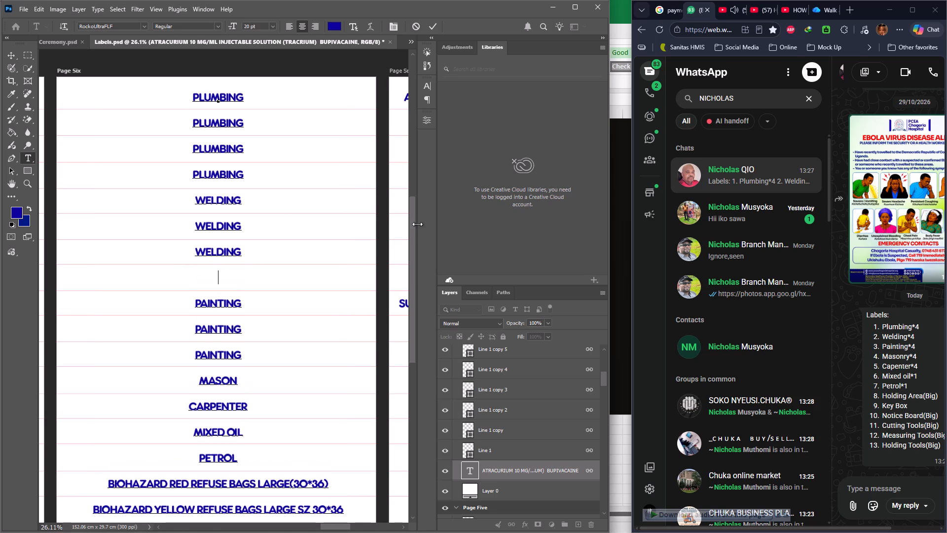
Fill the empty line below the three WELDING labels on Page Six with WELDING.
key(ctrl+v)
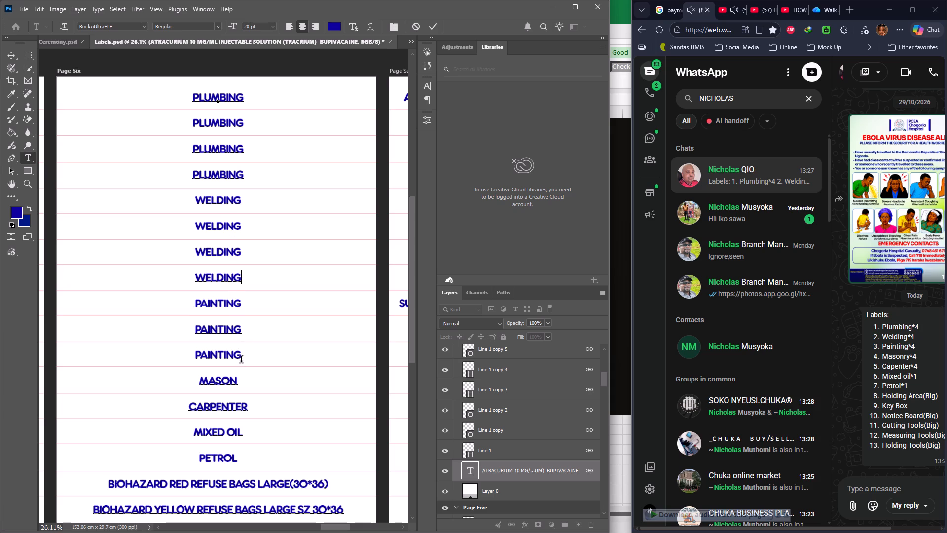
Copy the last PAINTING label on Page Six and paste it on a new line directly below as the fourth PAINTING.
drag(241, 360, 180, 359)
key(ctrl+c)
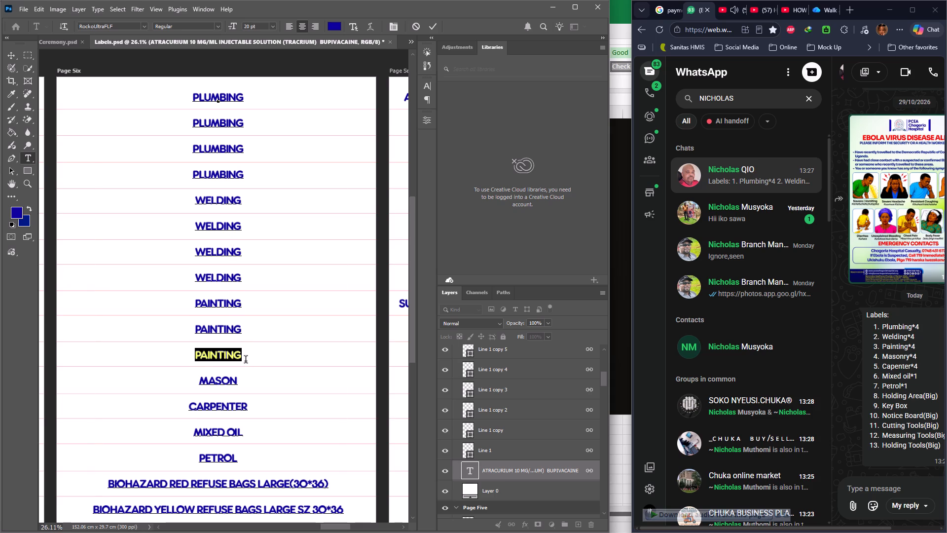
click(246, 361)
key(Return)
key(Return)
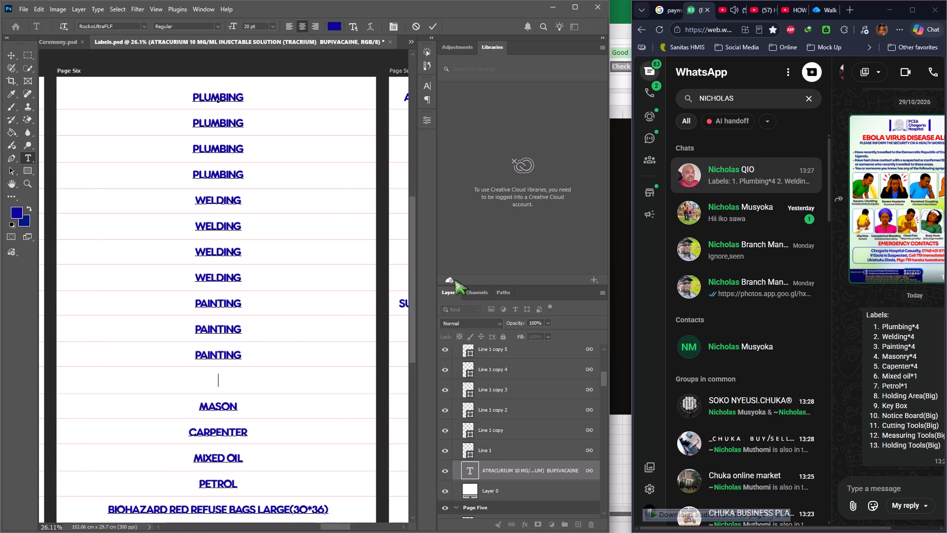
key(ctrl+v)
Change the MASON label below the PAINTING labels on Page Six to MASONRY and copy its text.
scroll(267, 349, down, 7)
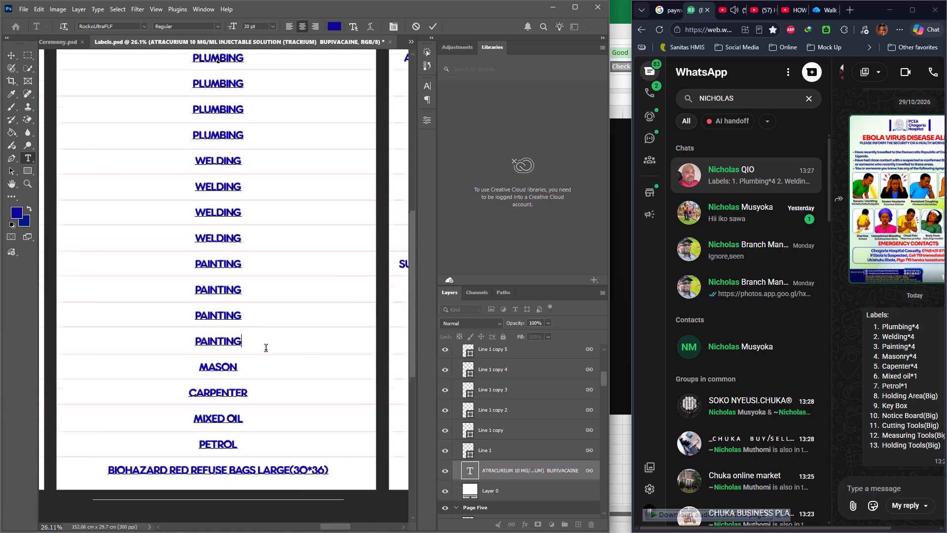
scroll(266, 349, down, 1)
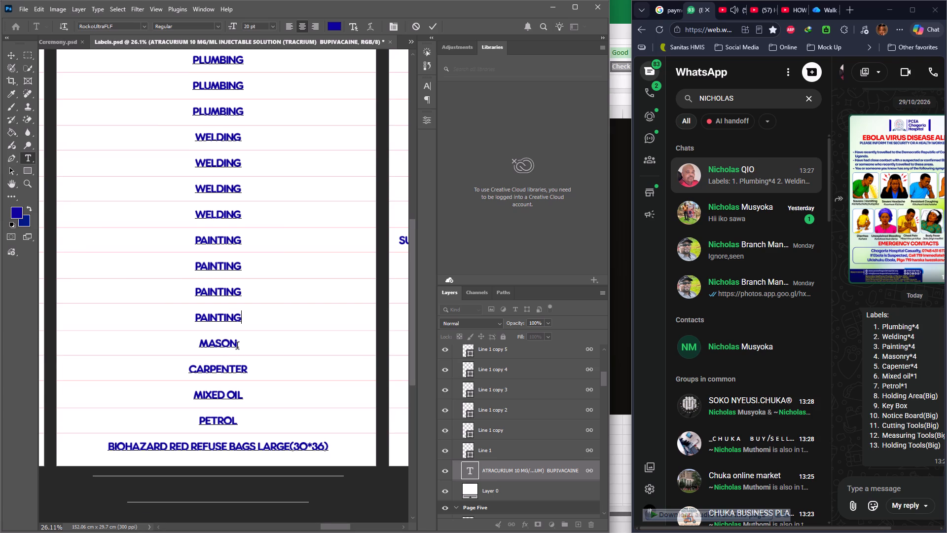
click(237, 347)
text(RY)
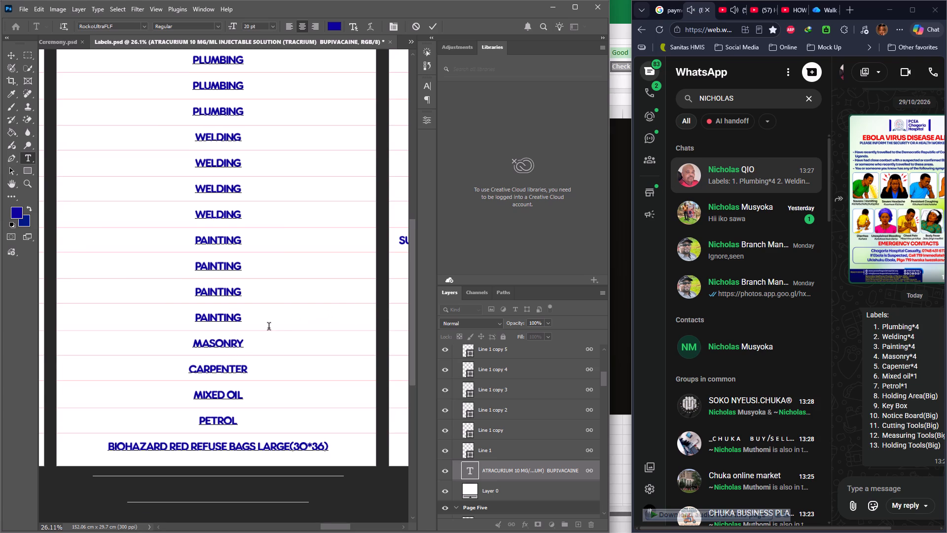
drag(245, 345, 181, 347)
key(ctrl+c)
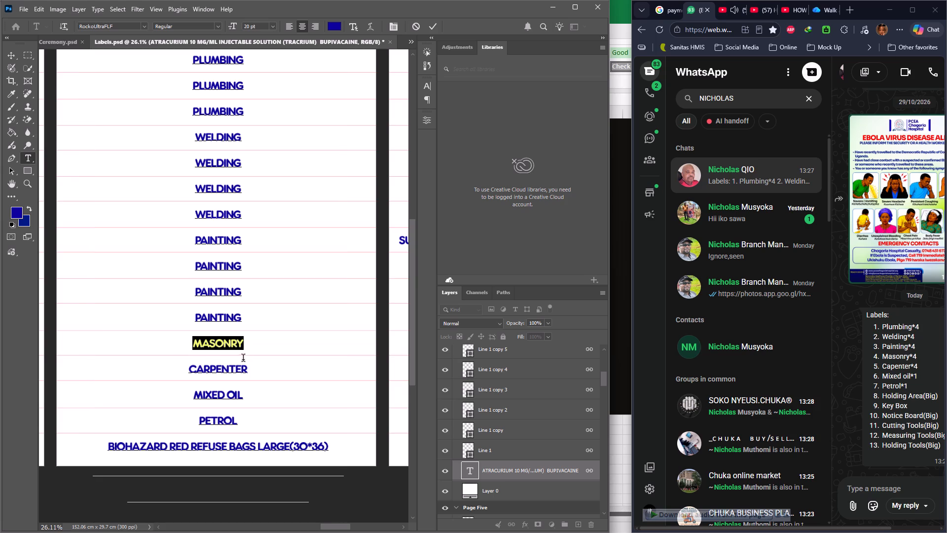
click(247, 347)
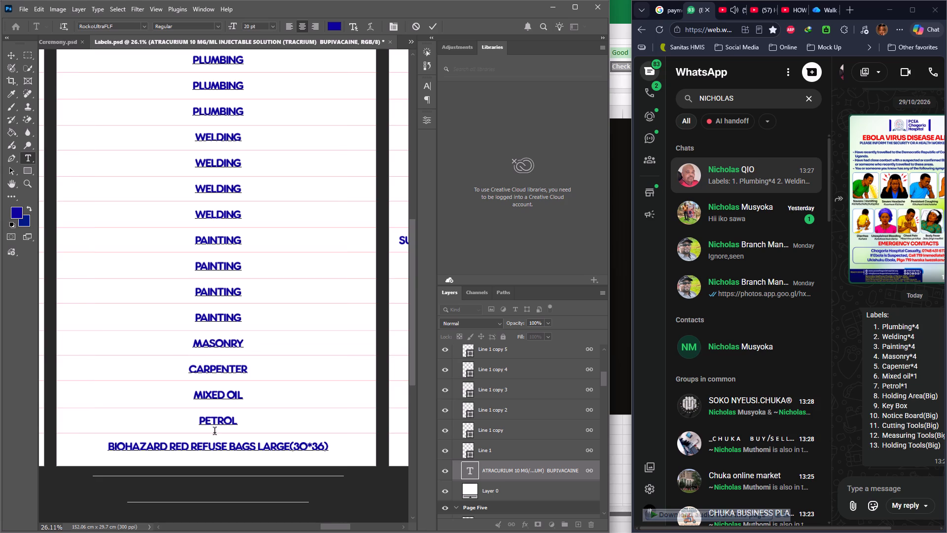
Delete all text from PETROL downward on Page Six, including the BIOHAZARD RED REFUSE BAGS label and the lines overflowing the page.
drag(202, 420, 359, 531)
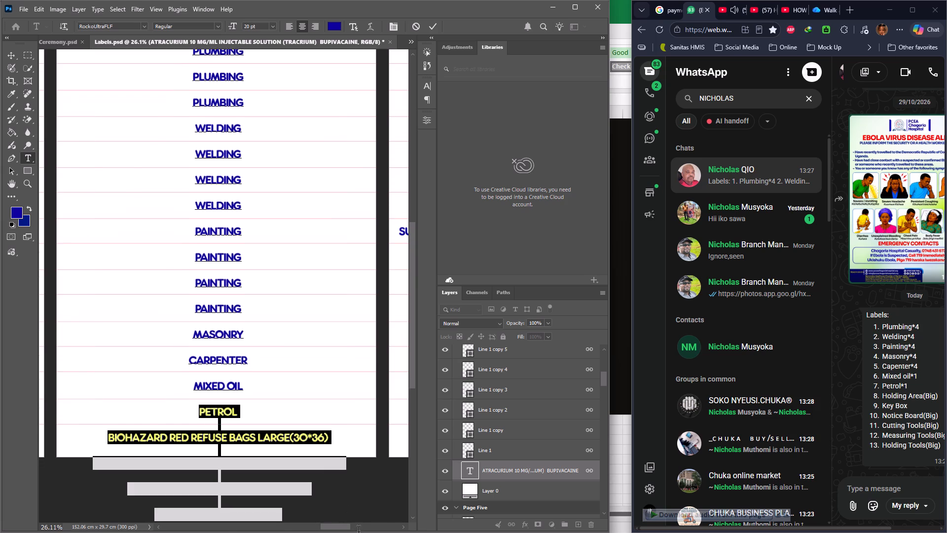
drag(359, 531, 359, 532)
key(BackSpace)
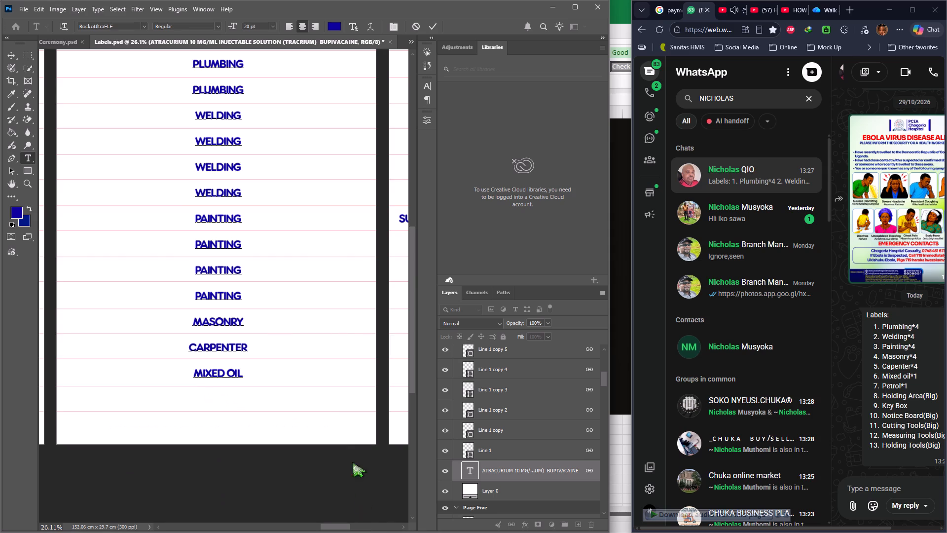
Add a new label line directly below MASONRY, keeping the spacer line, and paste a second MASONRY there.
click(247, 347)
click(244, 324)
key(Return)
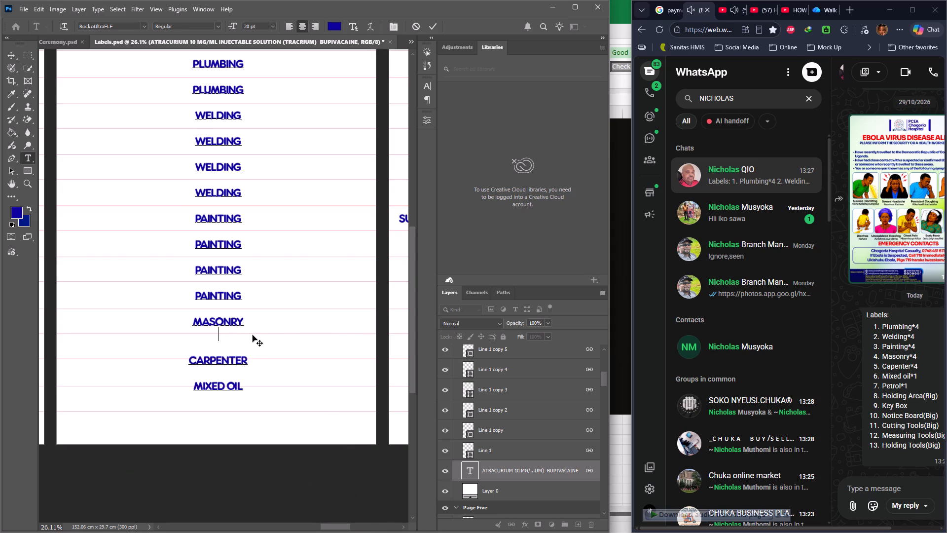
key(Return)
key(ctrl+v)
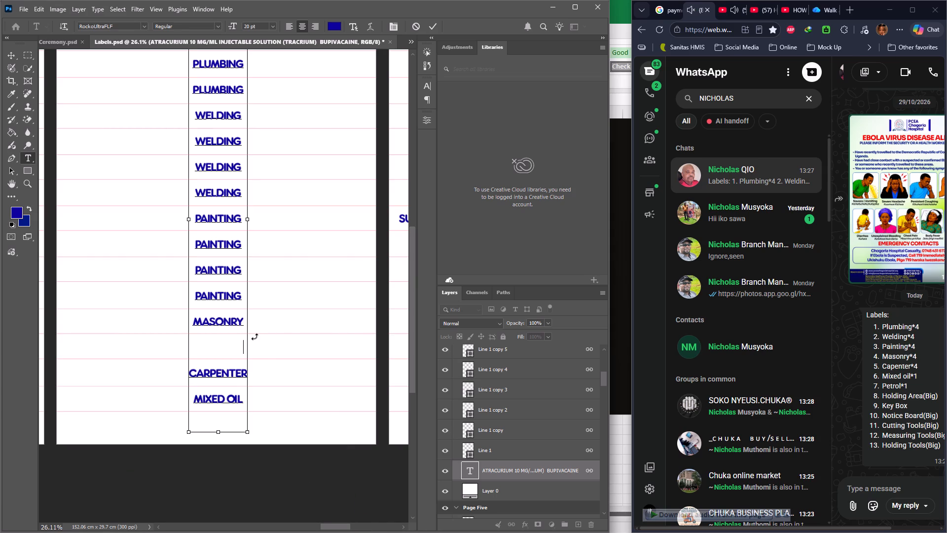
Replace the CARPENTER and MIXED OIL labels with the copied MASONRY text and commit the text edit.
drag(246, 370, 159, 382)
click(159, 382)
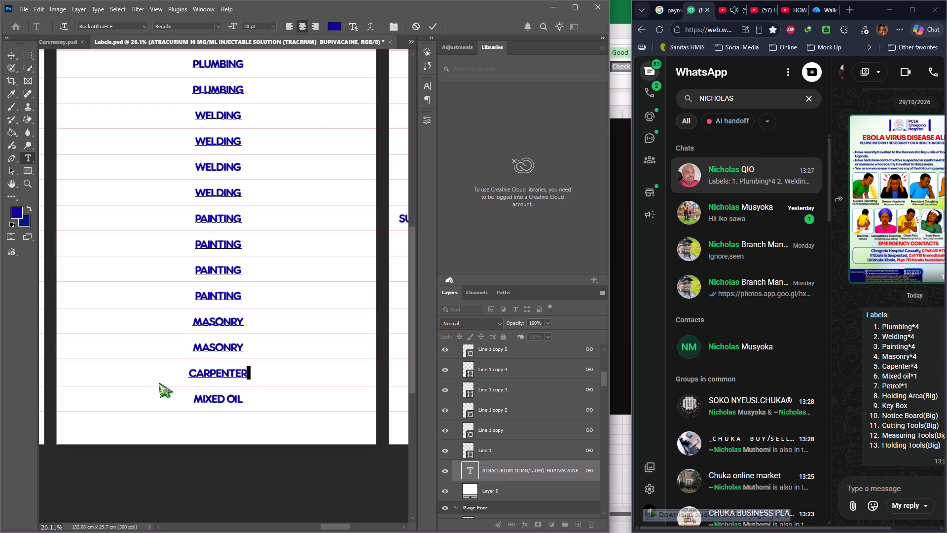
click(247, 373)
drag(245, 373, 229, 376)
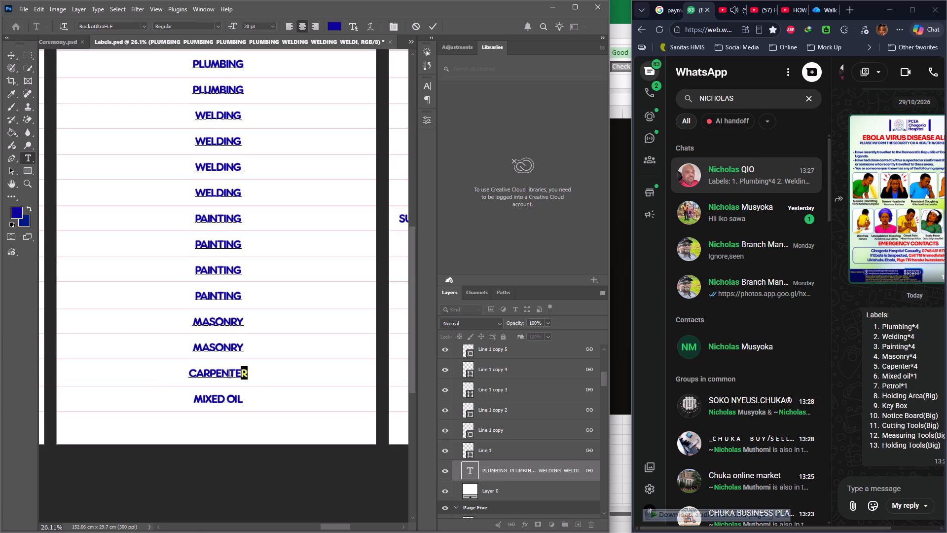
drag(229, 376, 191, 377)
key(ctrl+v)
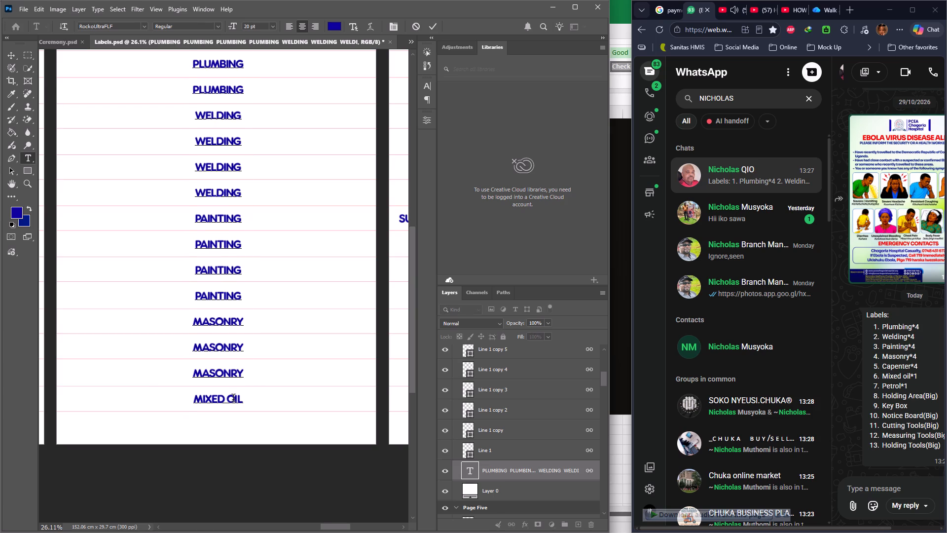
drag(243, 400, 190, 398)
key(ctrl+v)
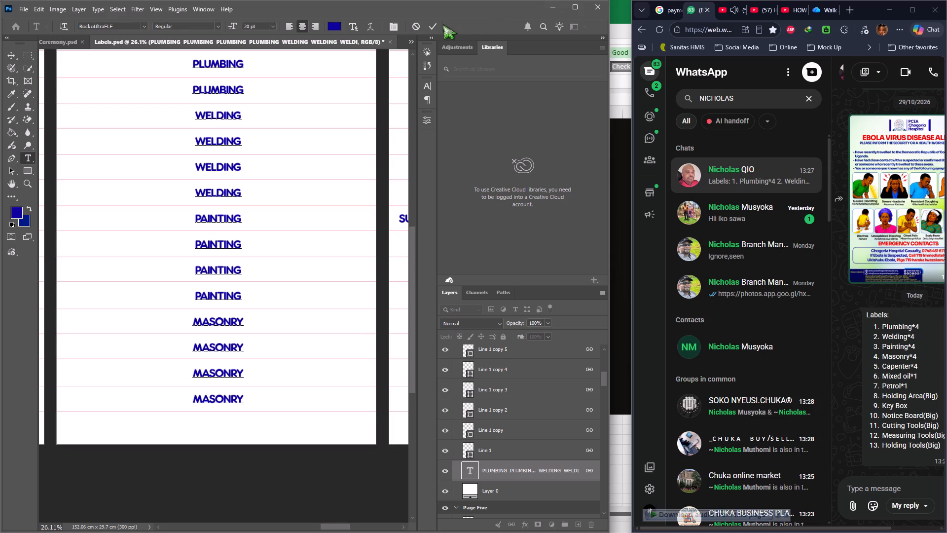
click(431, 26)
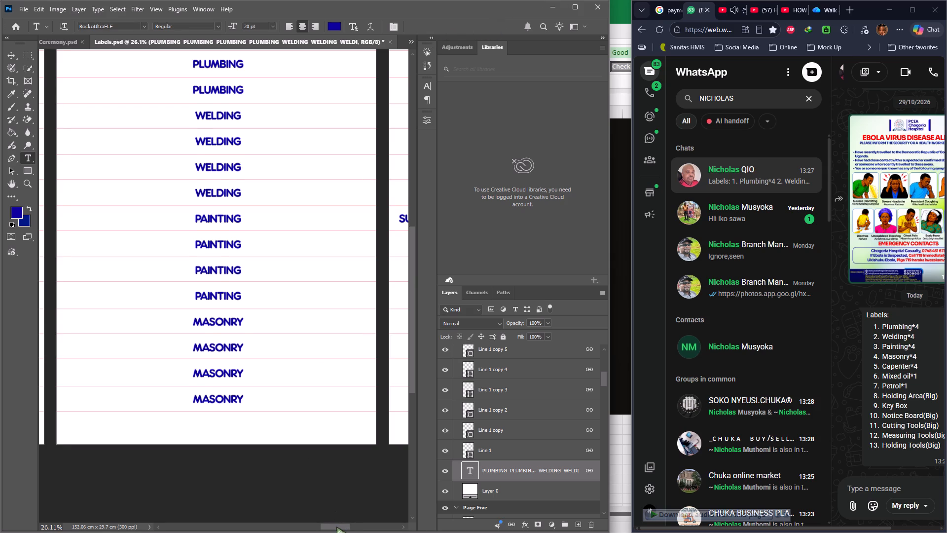
Look over the label lists on Page Six and Page Seven to decide where the remaining labels go.
drag(337, 528, 355, 522)
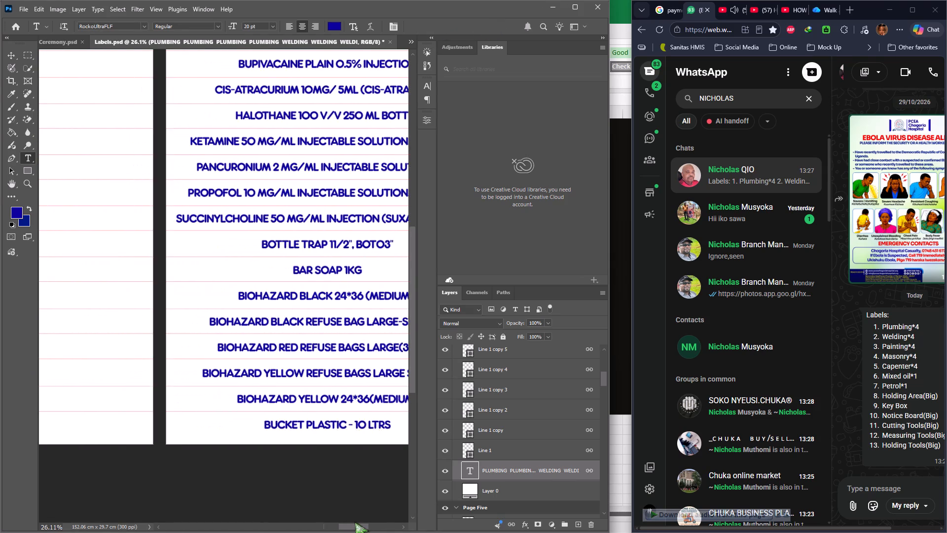
drag(355, 522, 364, 517)
scroll(289, 275, up, 16)
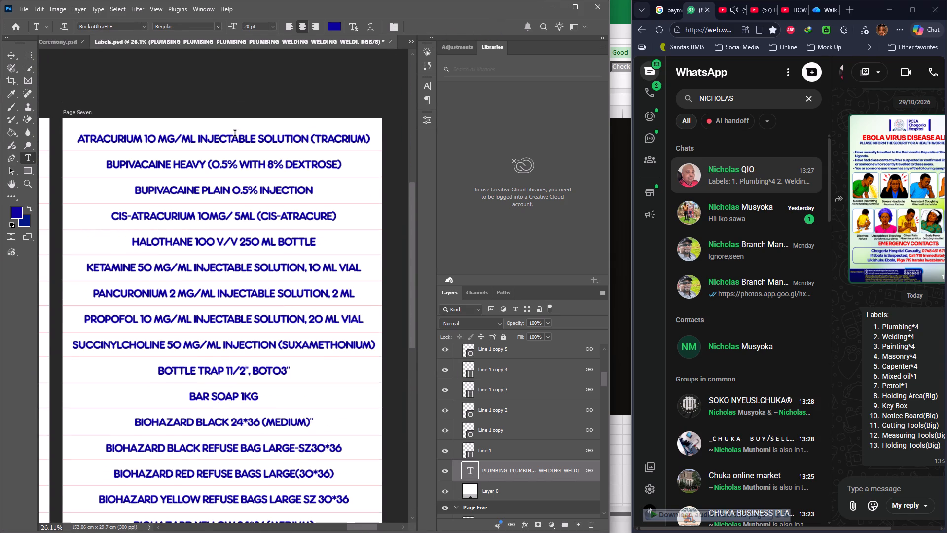
click(235, 140)
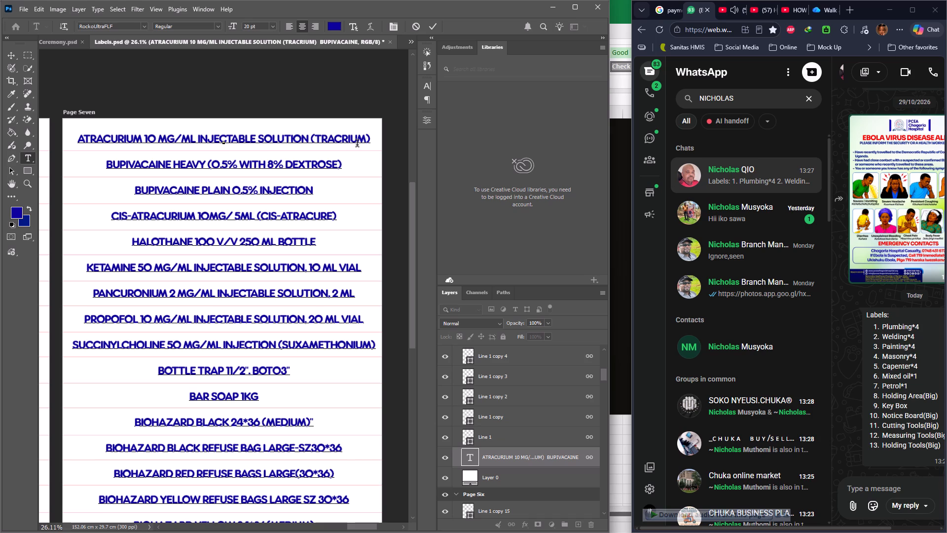
scroll(286, 167, down, 1)
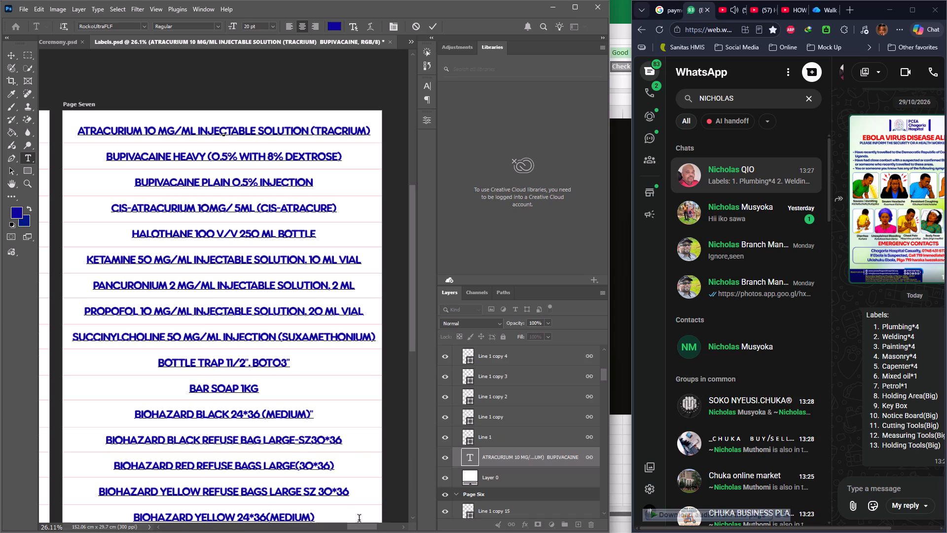
drag(362, 527, 339, 521)
scroll(234, 443, down, 8)
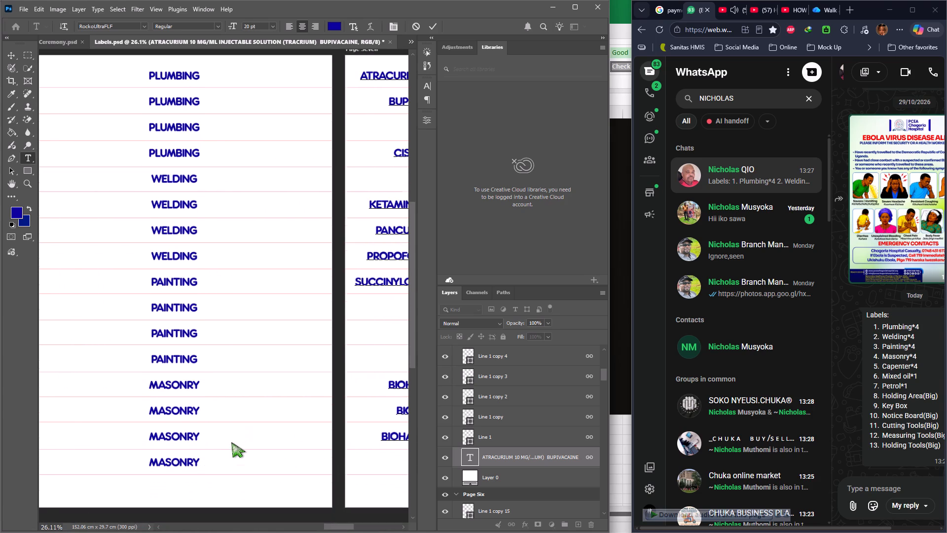
scroll(232, 442, up, 3)
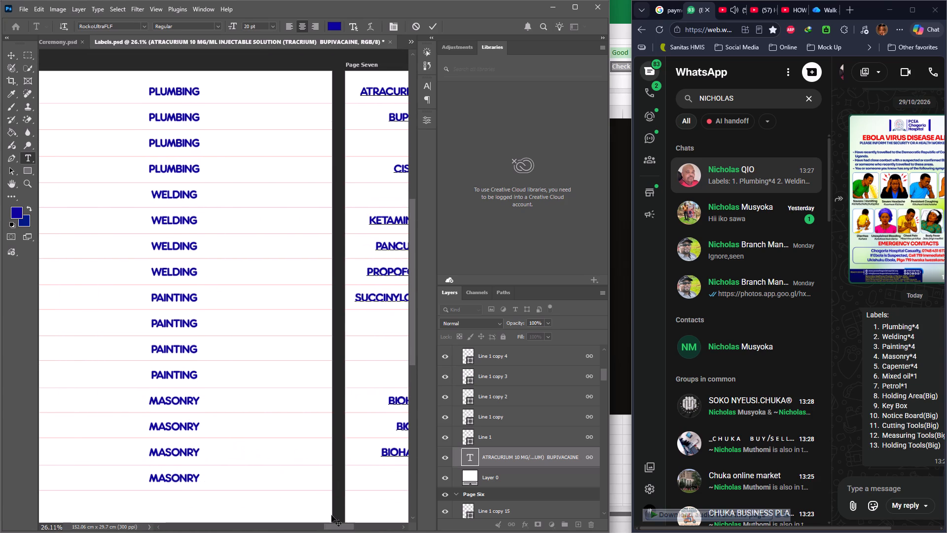
scroll(217, 441, down, 4)
drag(335, 525, 359, 524)
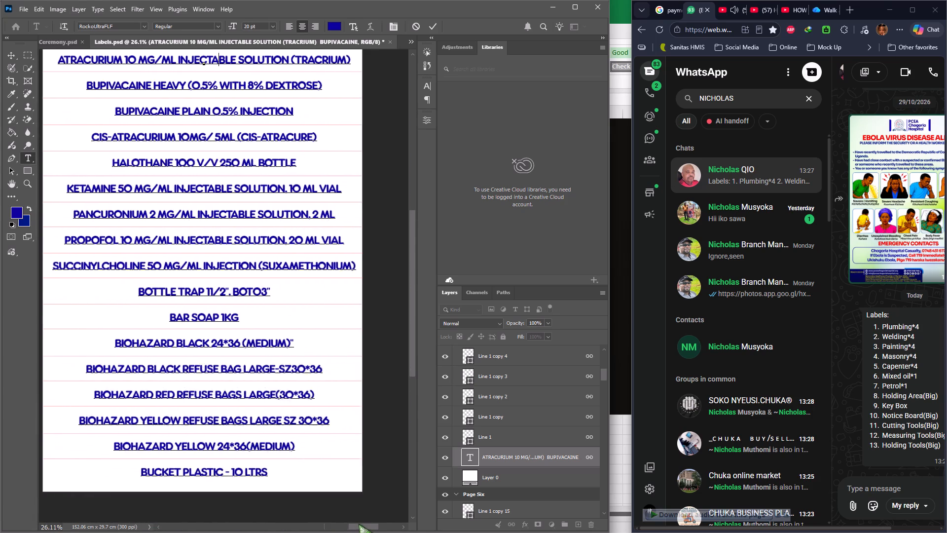
drag(359, 524, 343, 514)
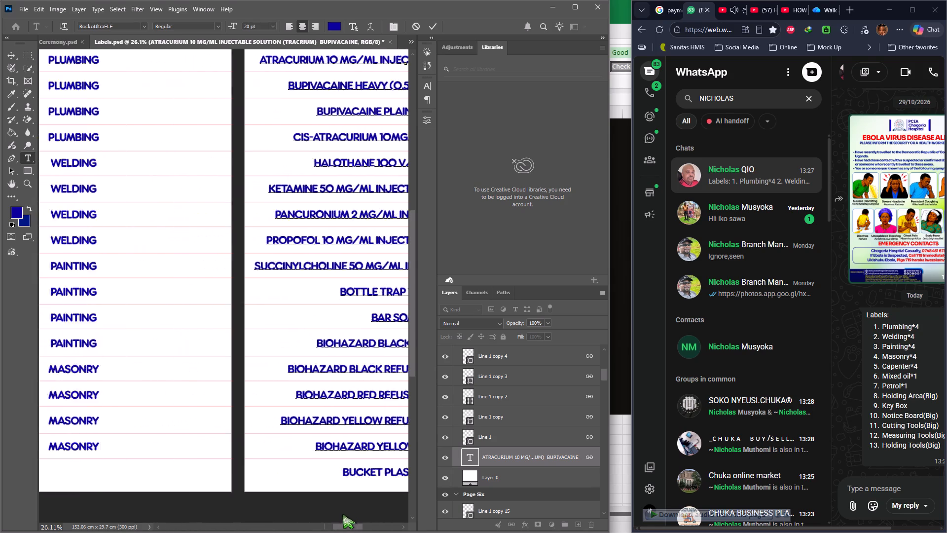
drag(343, 514, 331, 511)
click(211, 441)
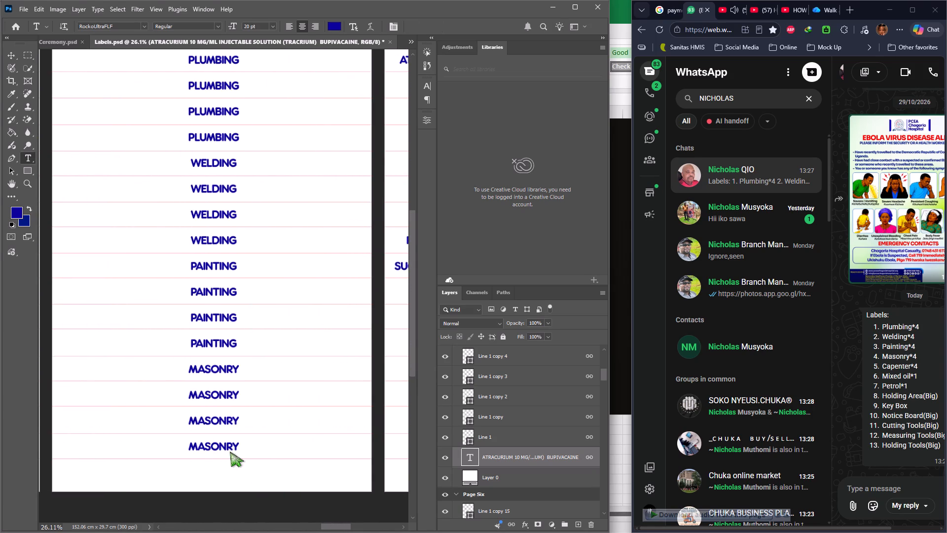
Add a MIXED OIL line below the last MASONRY label on Page Six.
click(237, 447)
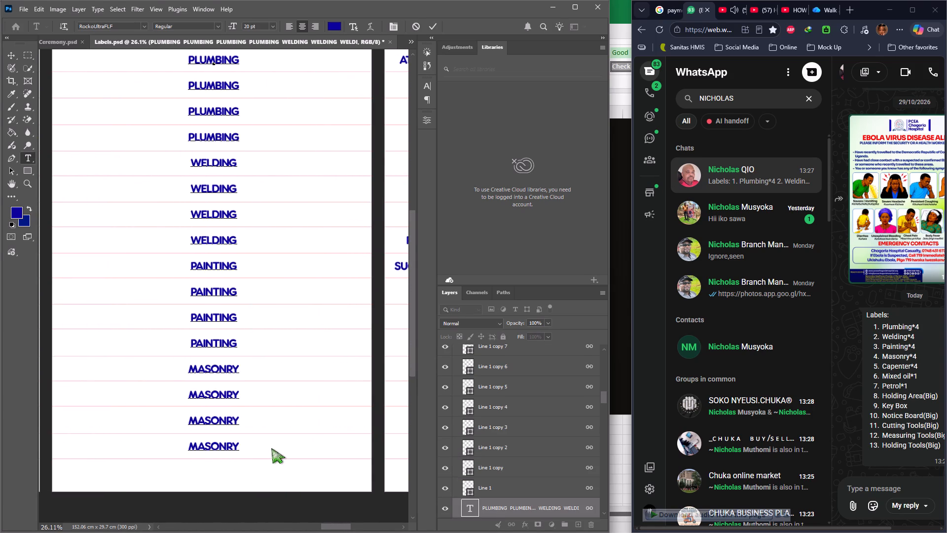
key(Return)
key(Return)
text(MIXED OIL)
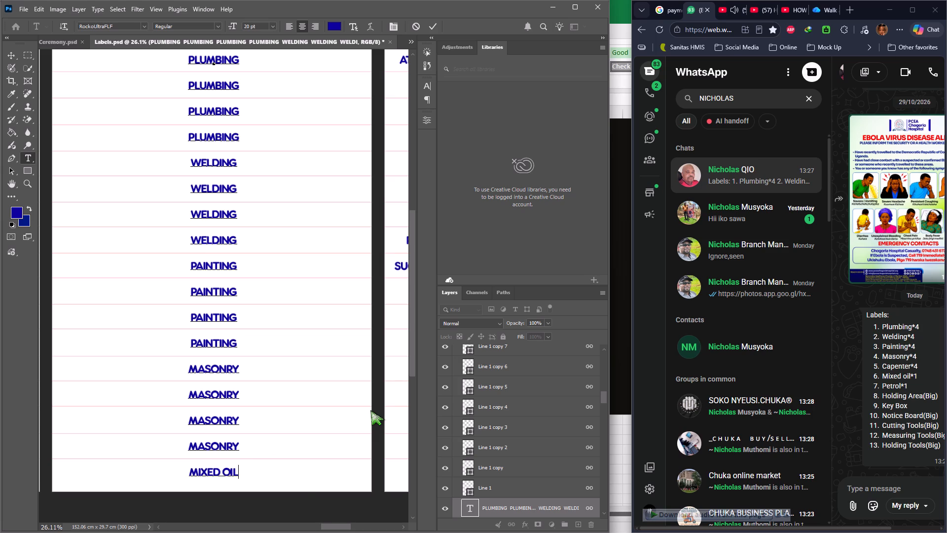
drag(333, 525, 355, 531)
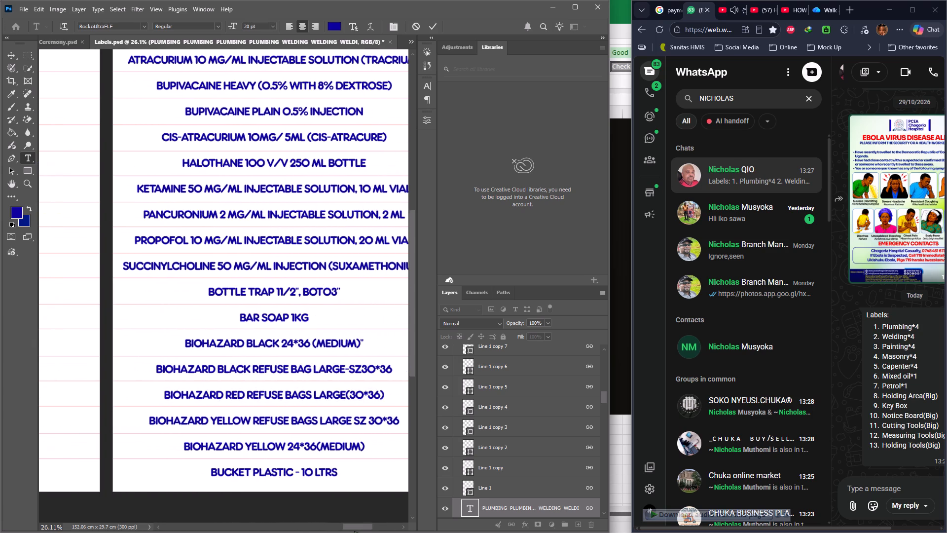
drag(355, 531, 355, 525)
scroll(363, 228, up, 4)
click(433, 27)
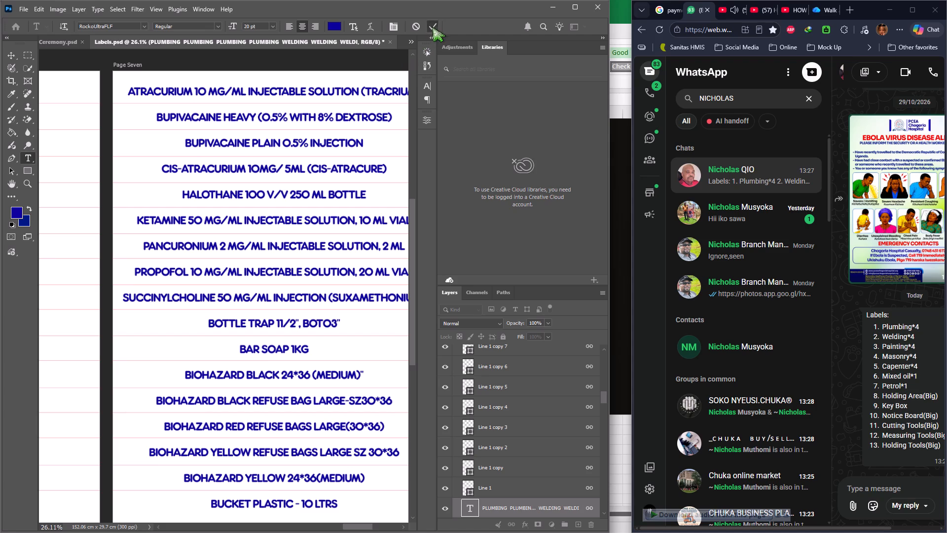
Replace the first line of Page Seven, ATRACURIUM 10 MG/ML INJECTABLE SOLUTION (TRACRIUM), with CARPENTER.
click(323, 85)
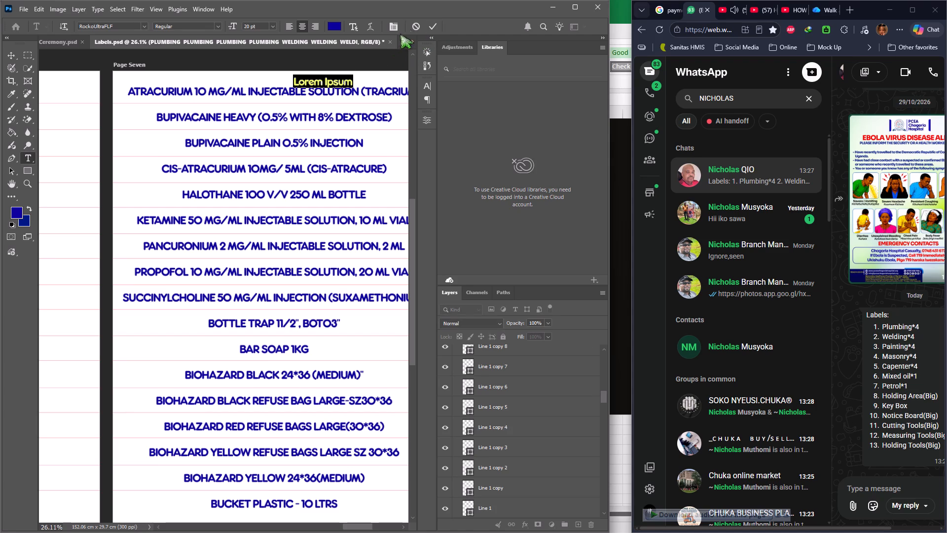
click(411, 28)
click(318, 90)
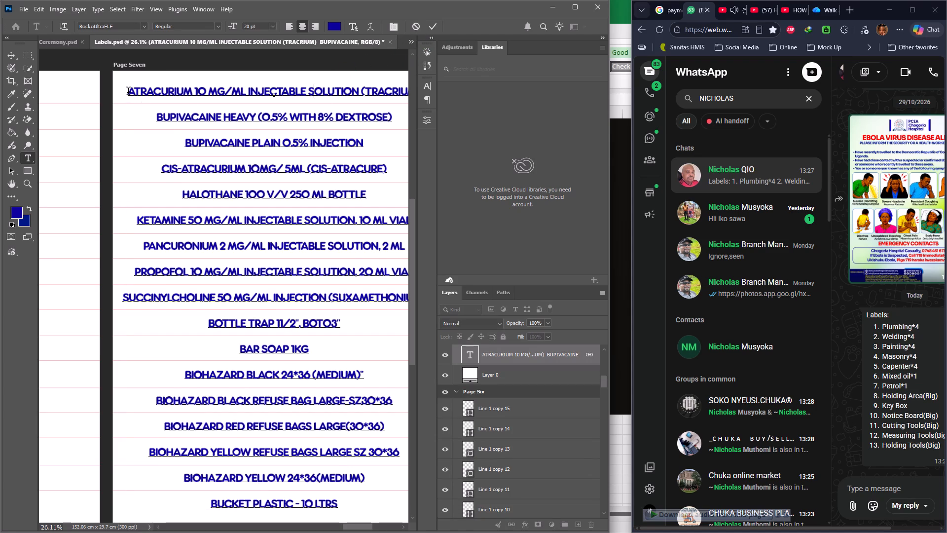
drag(128, 92, 415, 98)
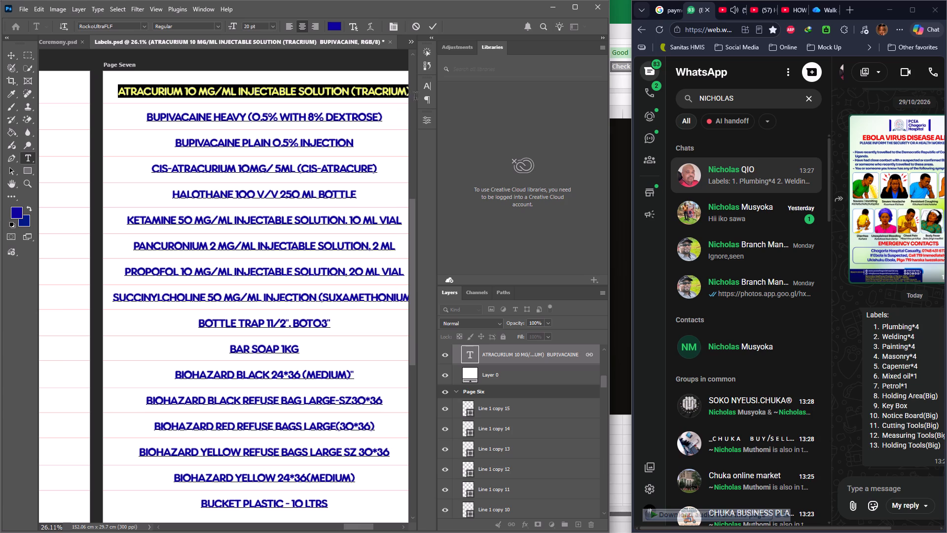
drag(415, 98, 353, 98)
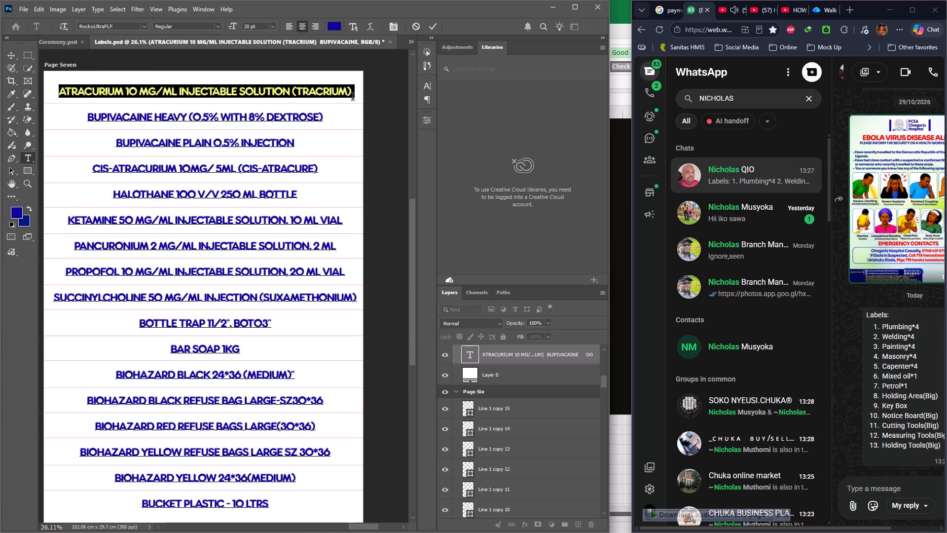
drag(353, 98, 352, 97)
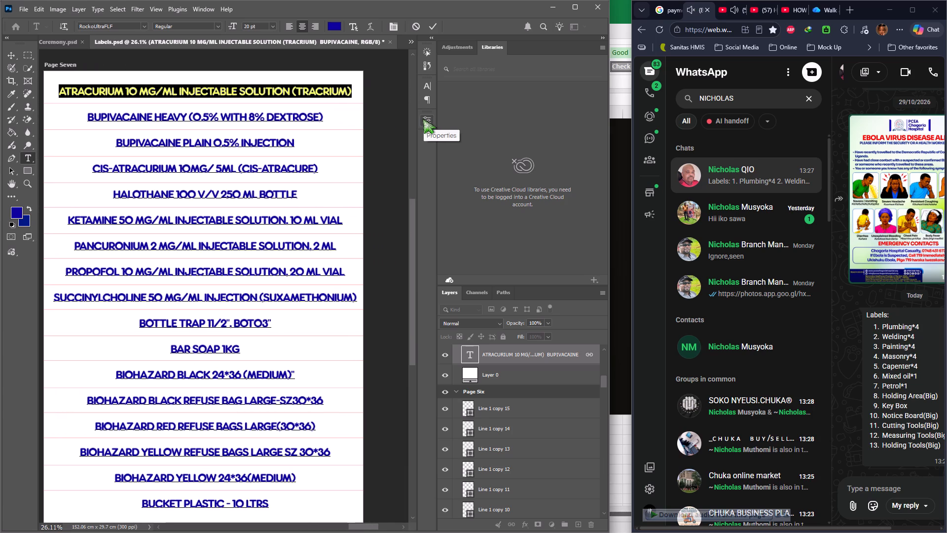
text(CARPEN)
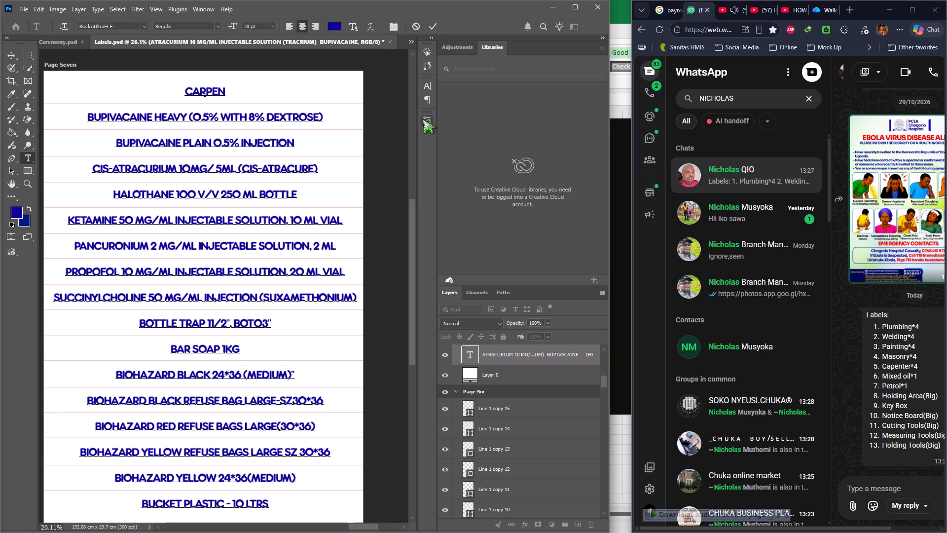
text(TER)
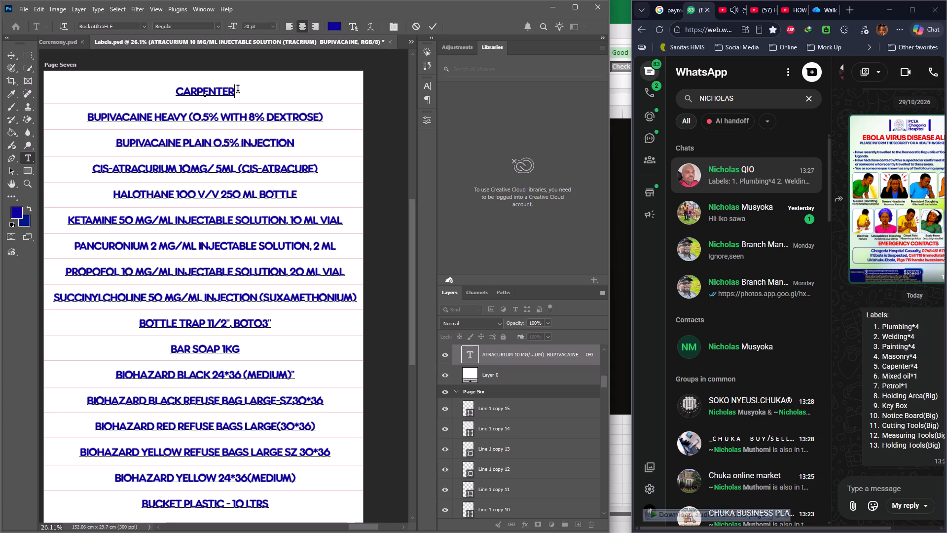
Copy CARPENTER over the second, third and fourth lines of Page Seven, replacing the two BUPIVACAINE labels and CIS-ATRACURIUM.
drag(234, 92, 165, 94)
key(ctrl+c)
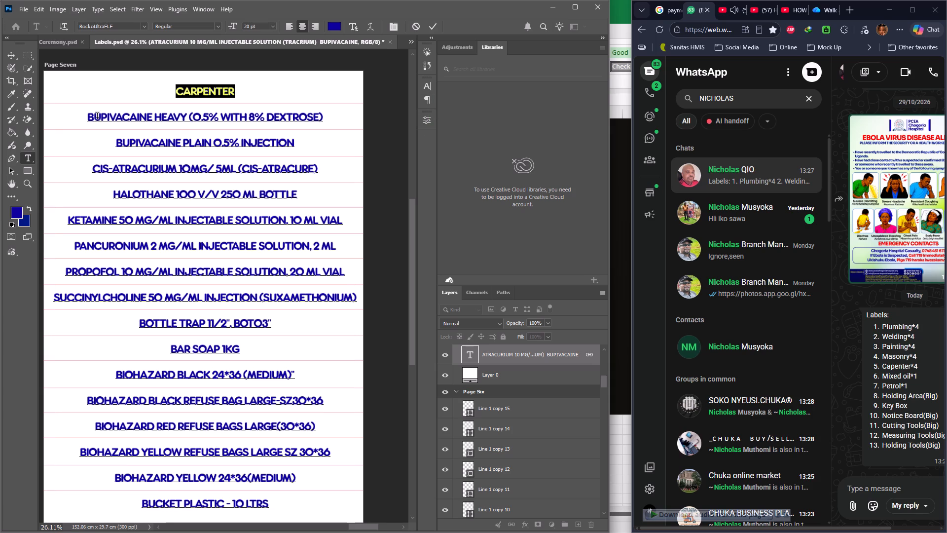
drag(88, 118, 326, 120)
key(ctrl+v)
drag(117, 144, 141, 144)
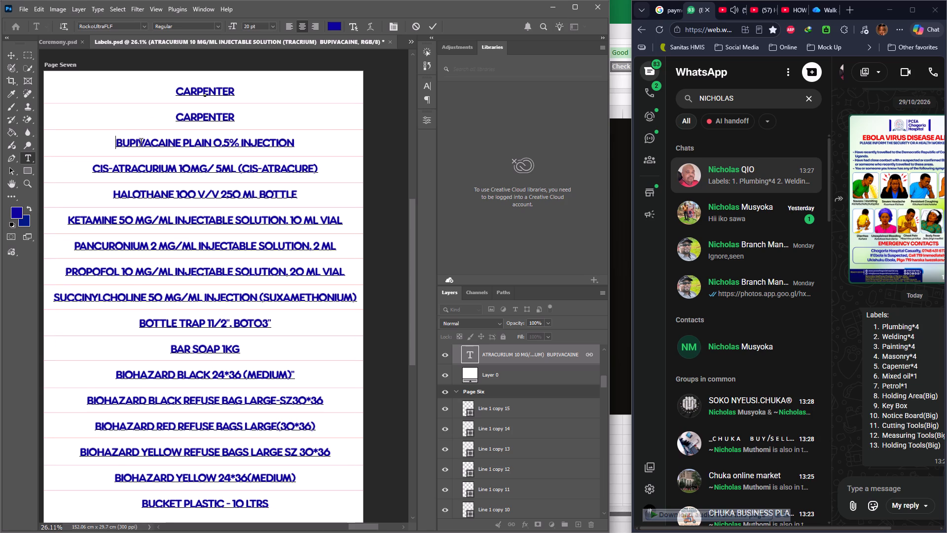
drag(141, 144, 300, 146)
key(ctrl+v)
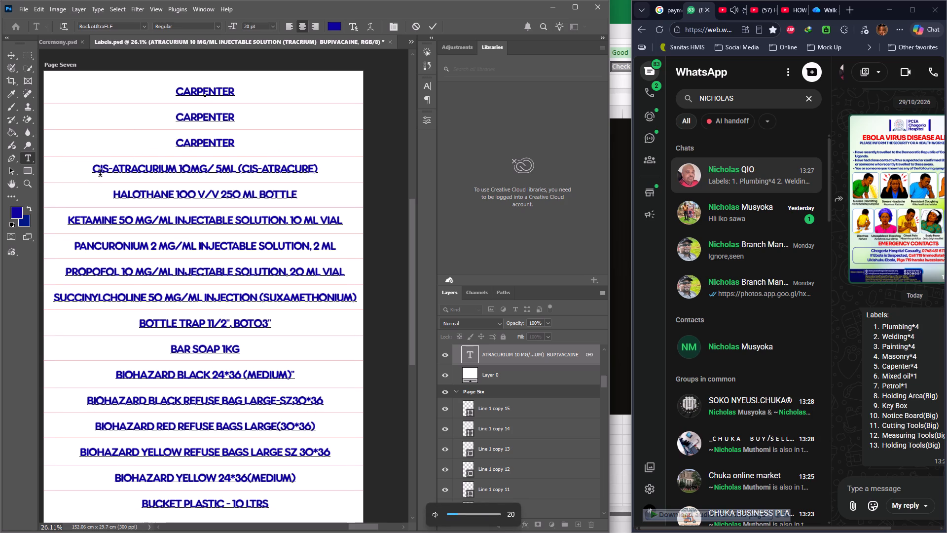
drag(94, 169, 319, 167)
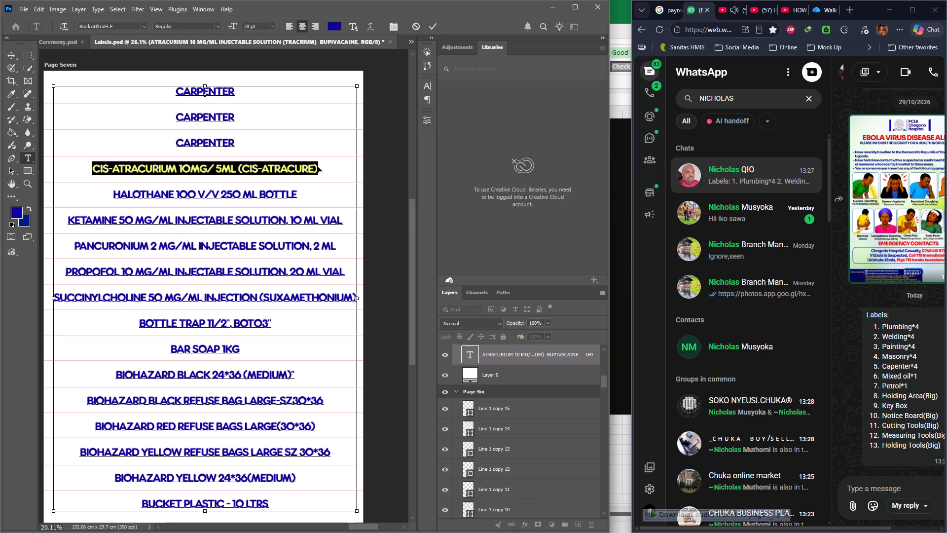
key(ctrl+v)
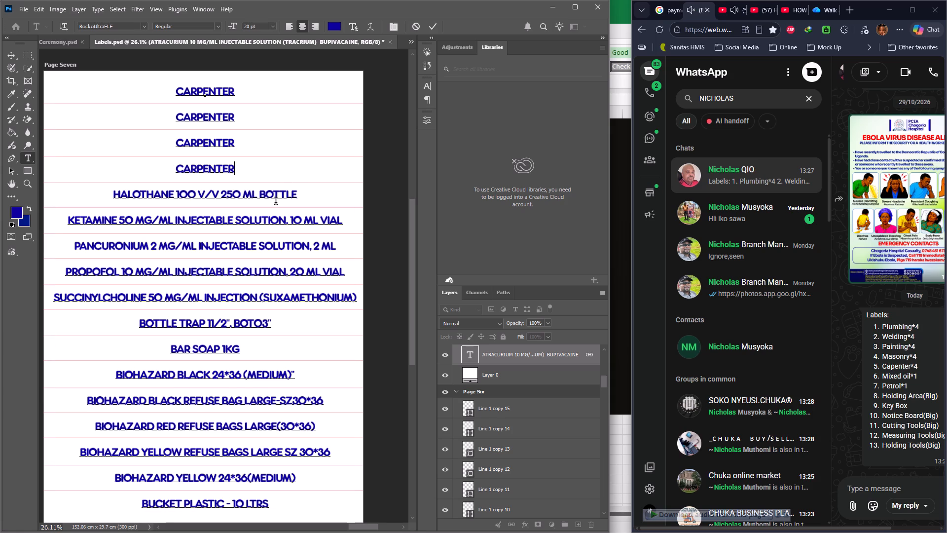
Replace the HALOTHANE 100 V/V 250 ML BOTTLE line on Page Seven with PETROL.
click(355, 525)
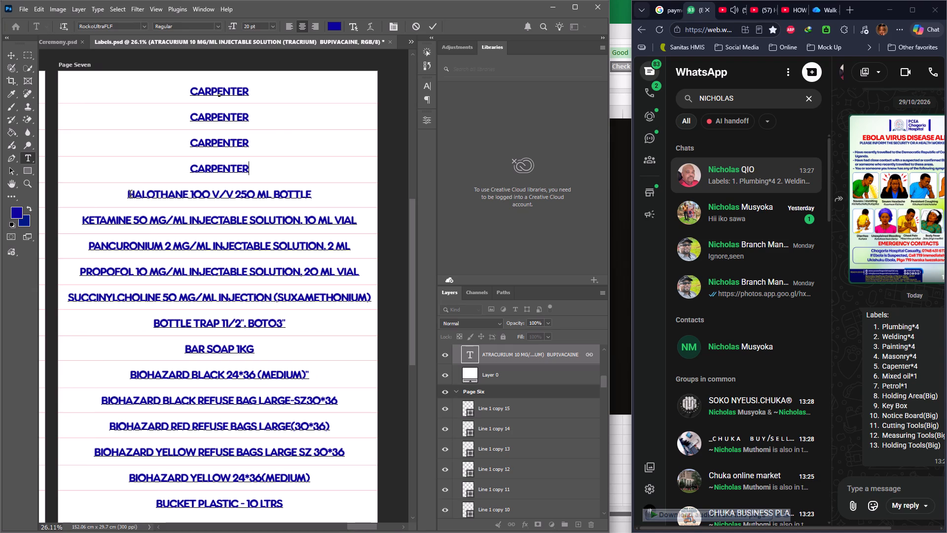
drag(130, 195, 315, 196)
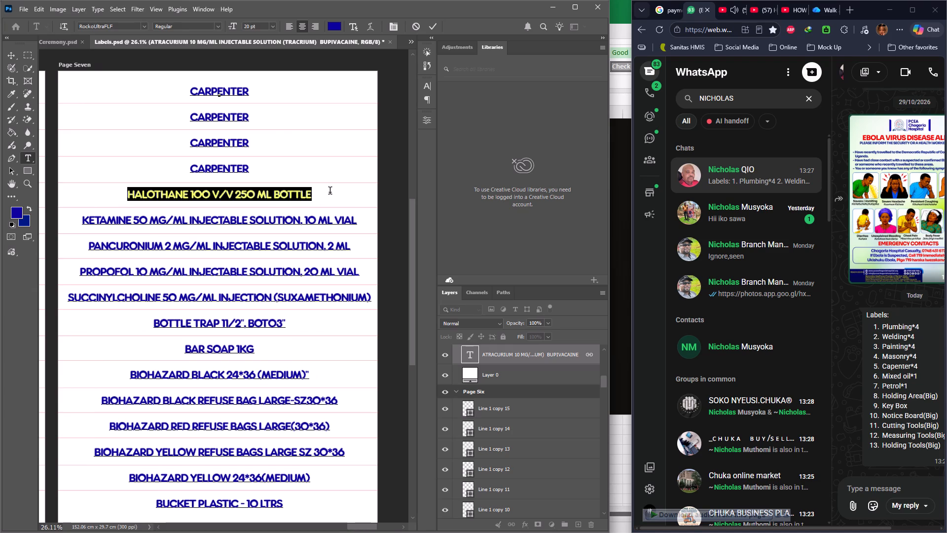
text(PETROL)
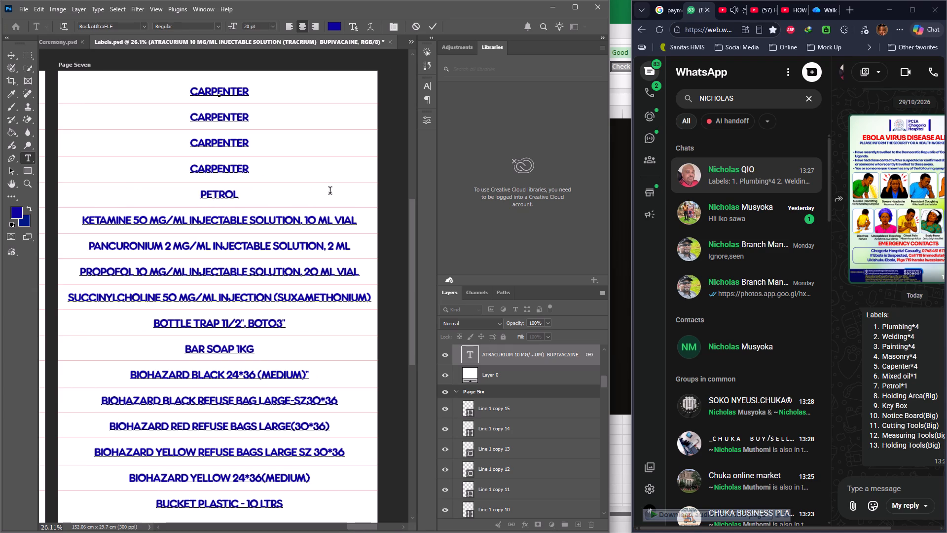
Replace the KETAMINE 50 MG/ML INJECTABLE SOLUTION, 10 ML VIAL line below PETROL with KEY BOX.
drag(356, 219, 73, 221)
text(KEY B)
text(OX)
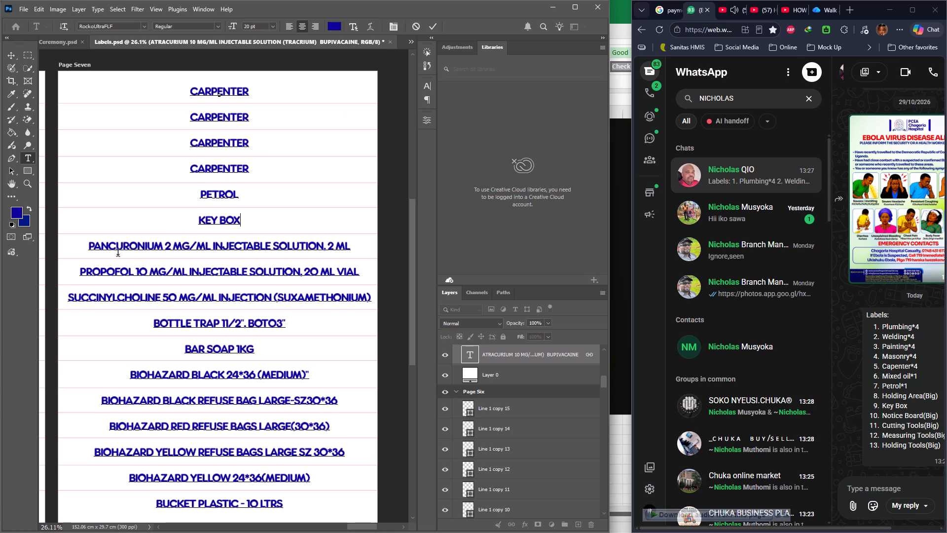
Replace the PANCURONIUM and PROPOFOL lines below KEY BOX with an empty line followed by HOLDING AREA.
drag(90, 248, 344, 279)
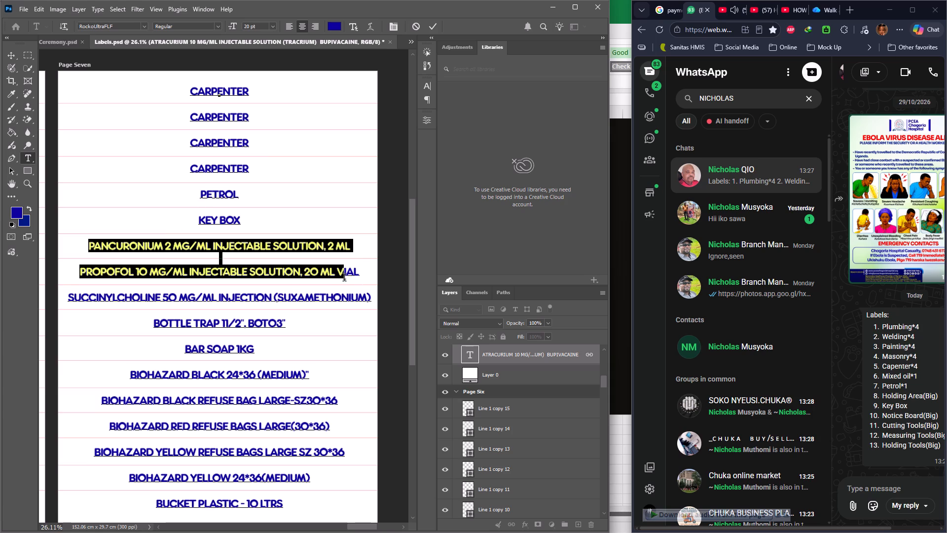
drag(344, 279, 362, 277)
key(Return)
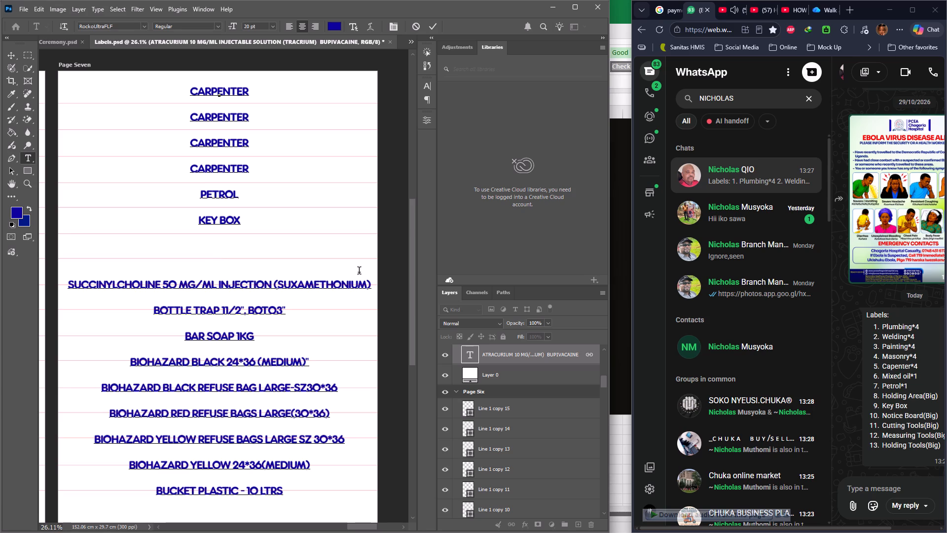
text(HOLDING)
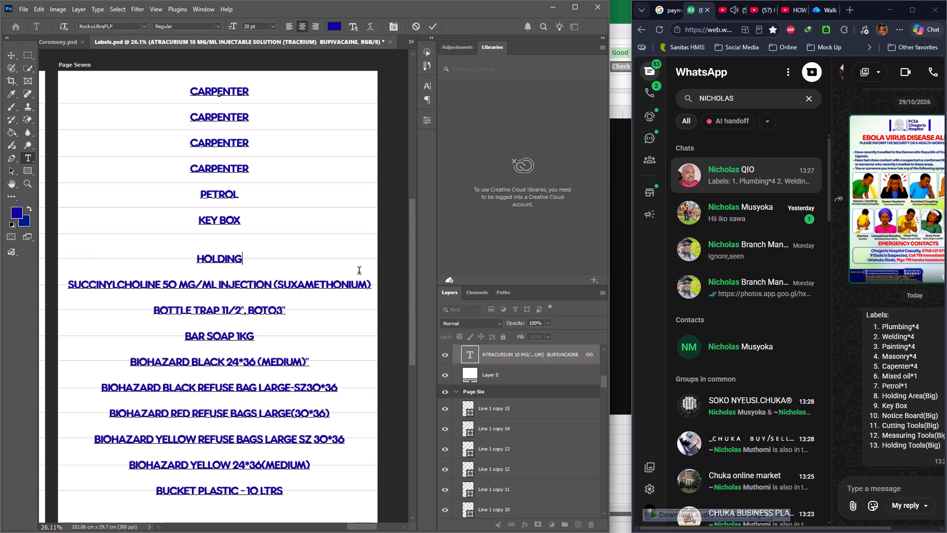
key(space)
text(AREA)
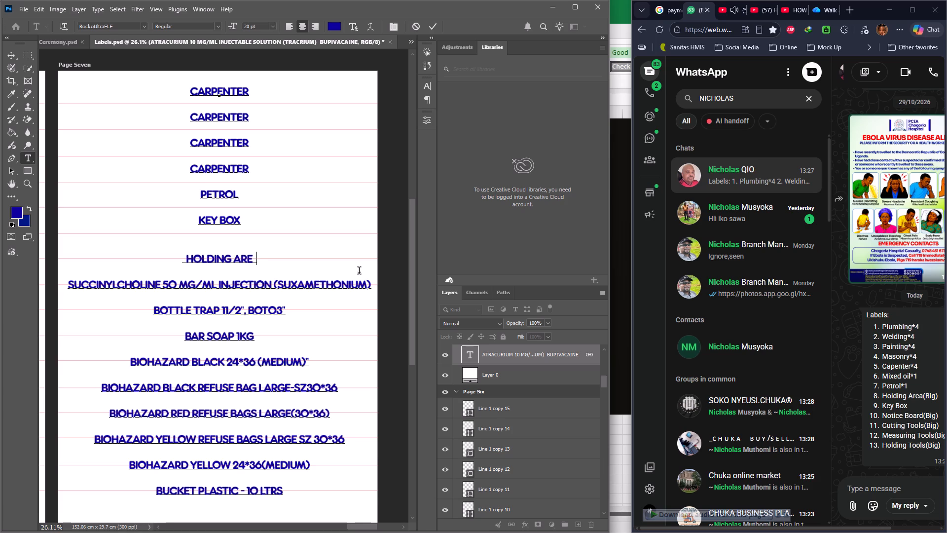
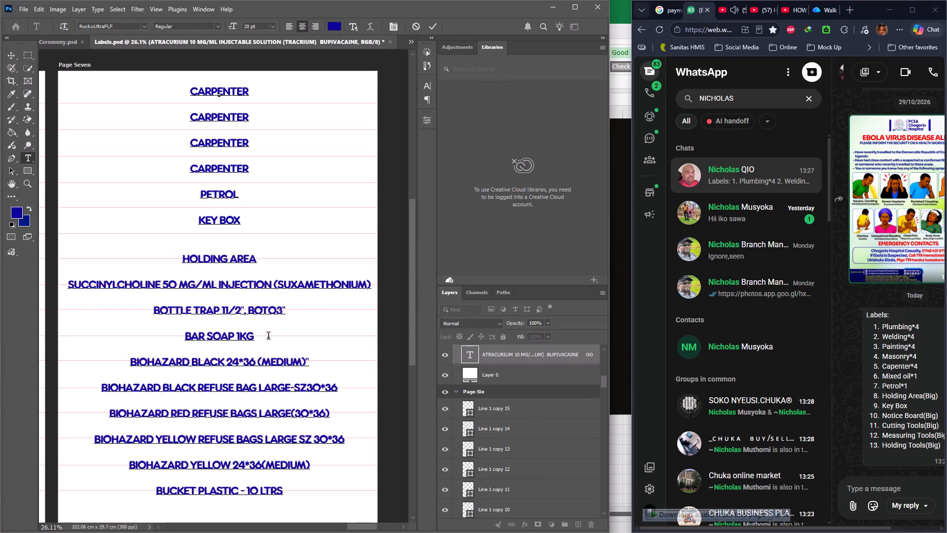
Insert an empty line between HOLDING AREA and the SUCCINYLCHOLINE 50 MG/ML INJECTION line on Page Seven.
click(69, 282)
key(Return)
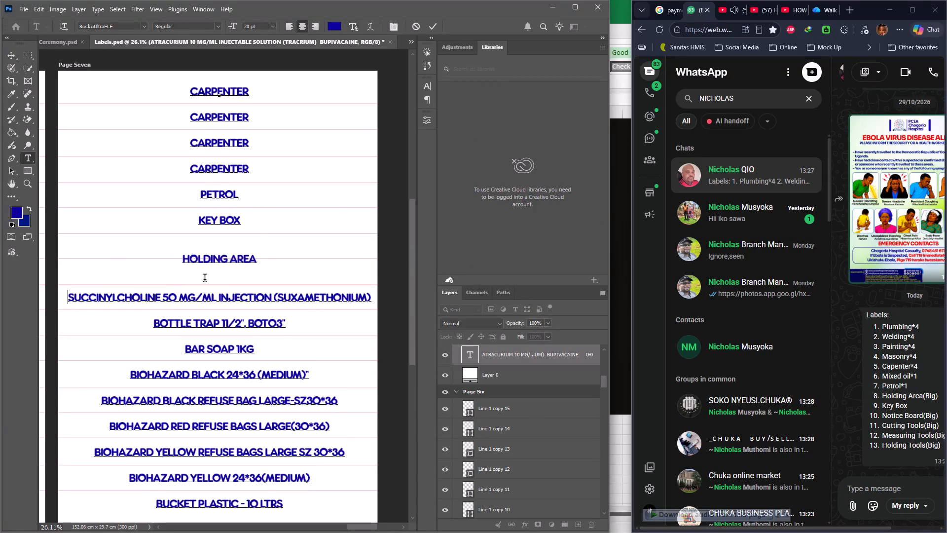
Select the whole HOLDING AREA label text on Page Seven.
drag(257, 257, 163, 263)
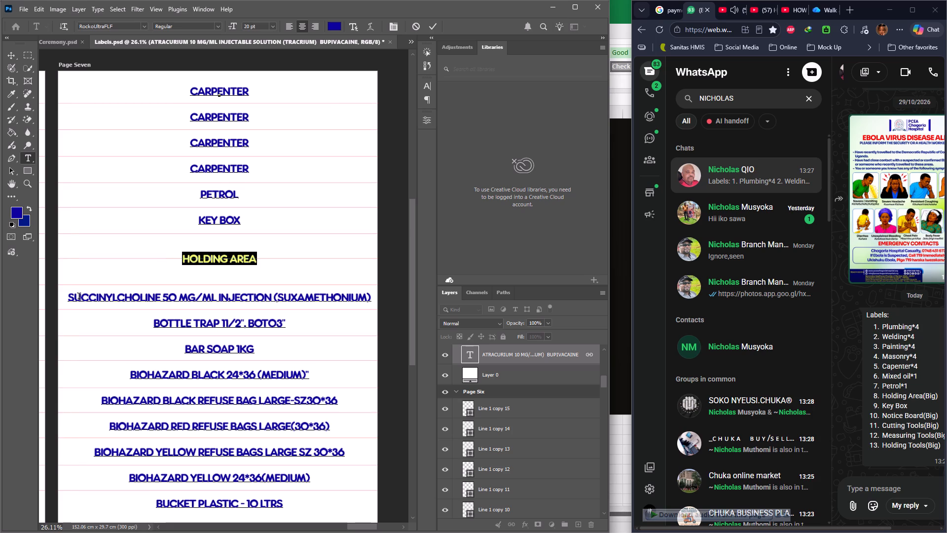
Replace the SUCCINYLCHOLINE 50 MG/ML INJECTION line below HOLDING AREA on Page Seven with NOTICE BOARD.
drag(70, 296, 371, 304)
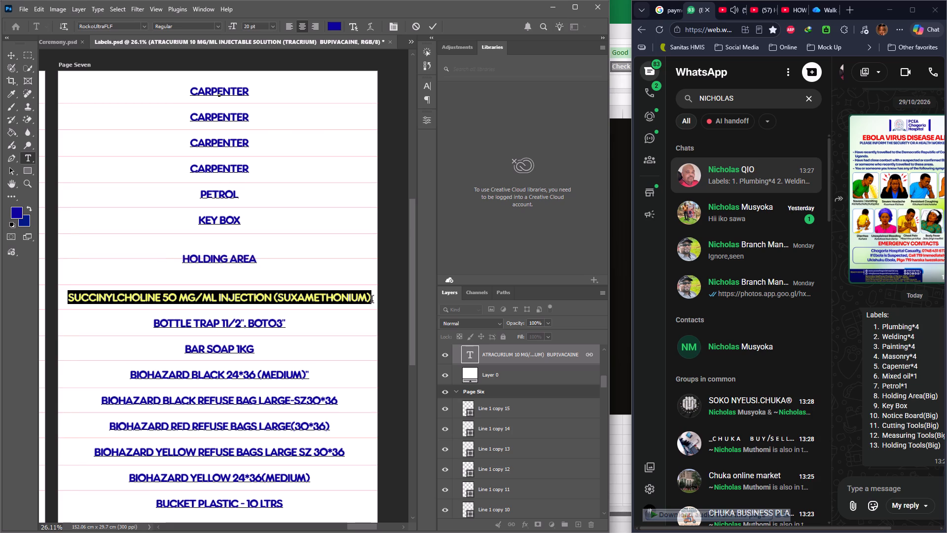
text(NOTICEBOARD)
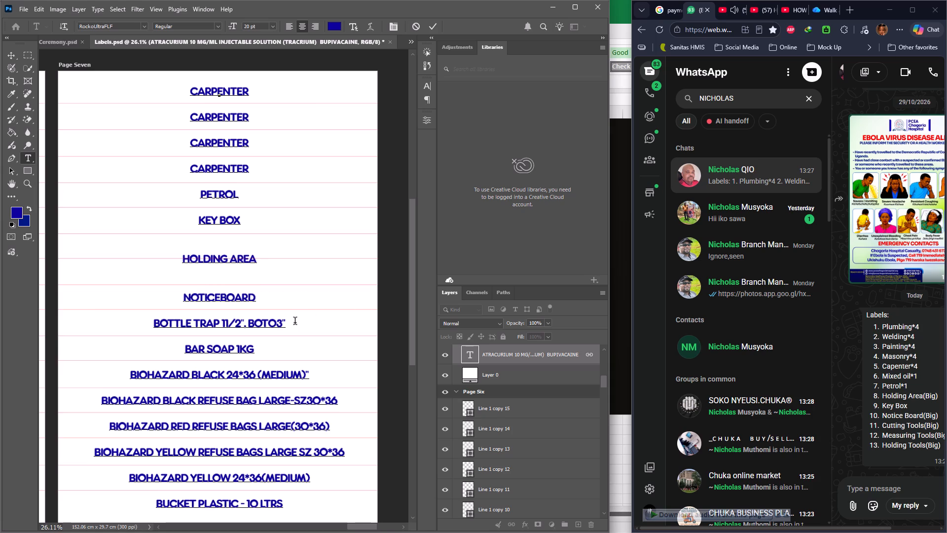
click(223, 297)
key(space)
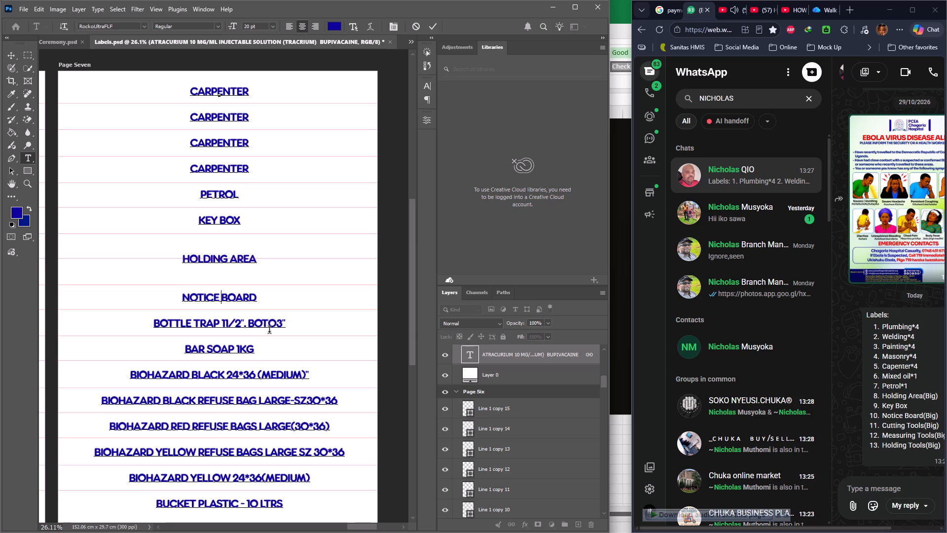
Replace the BOTTLE TRAP and BAR SOAP 1KG lines below NOTICE BOARD with an empty line, CUTTING TOOLS and spacing beneath it.
drag(154, 325, 257, 361)
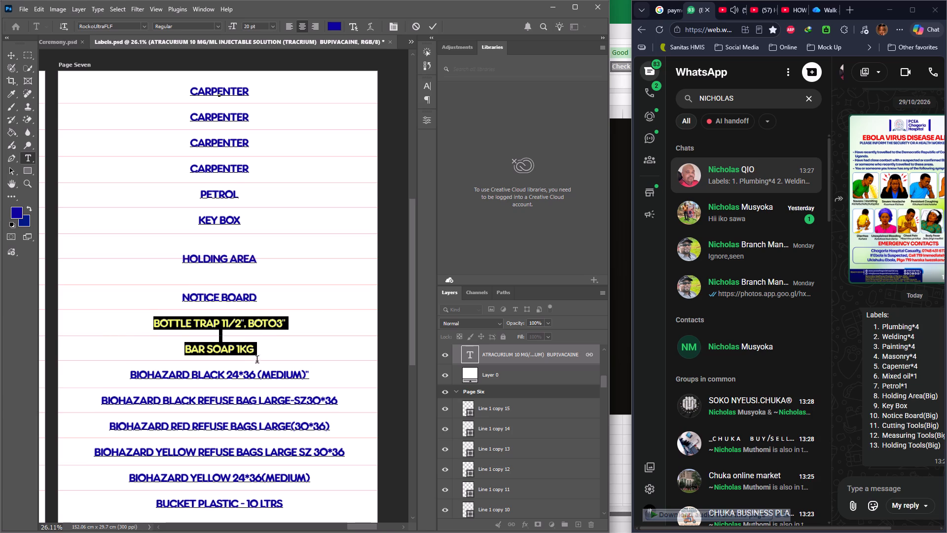
drag(257, 361, 264, 365)
key(Return)
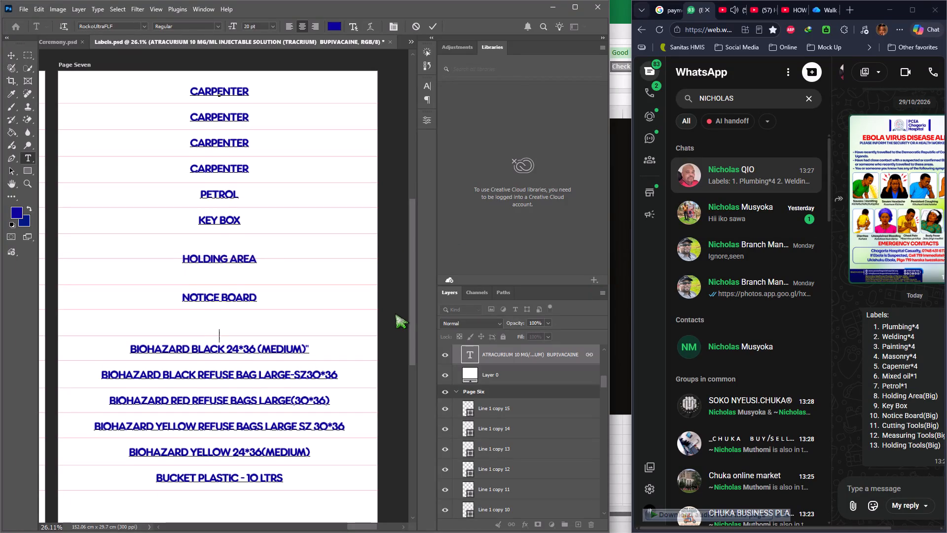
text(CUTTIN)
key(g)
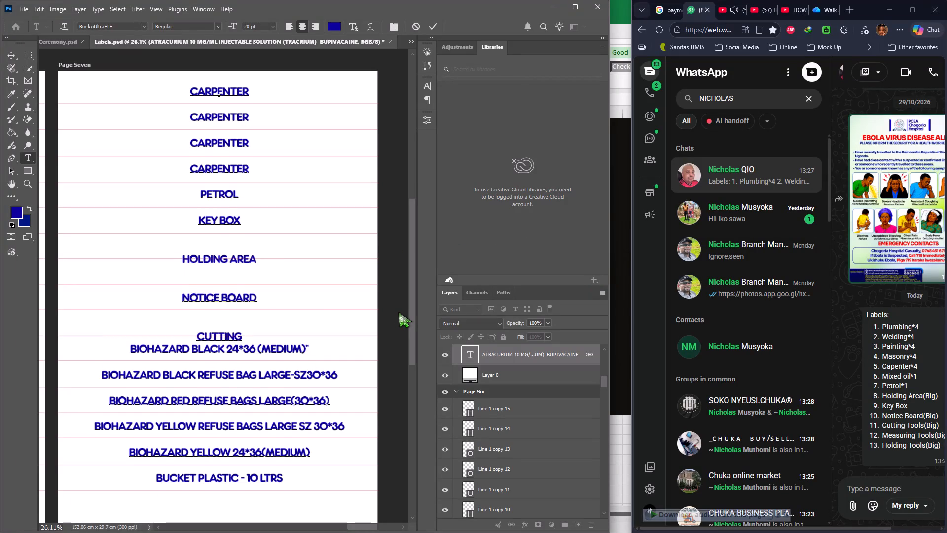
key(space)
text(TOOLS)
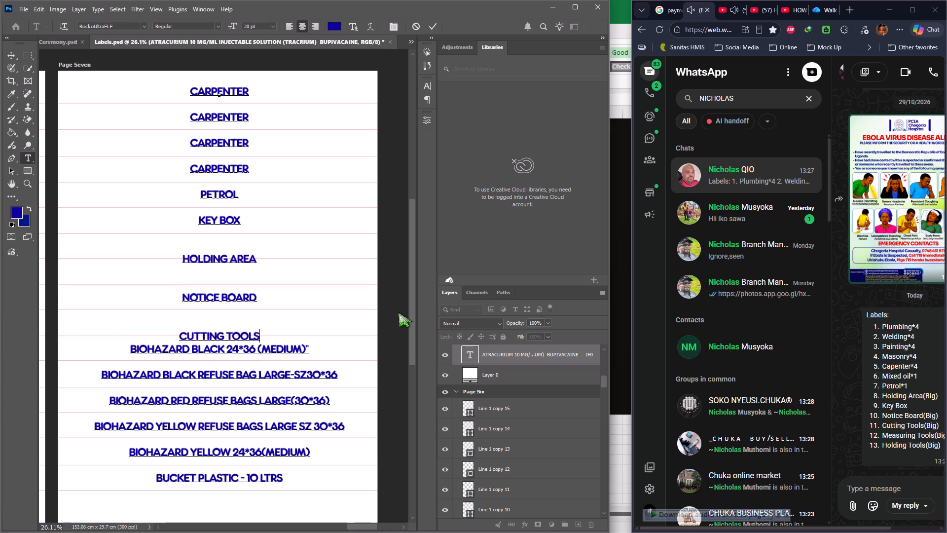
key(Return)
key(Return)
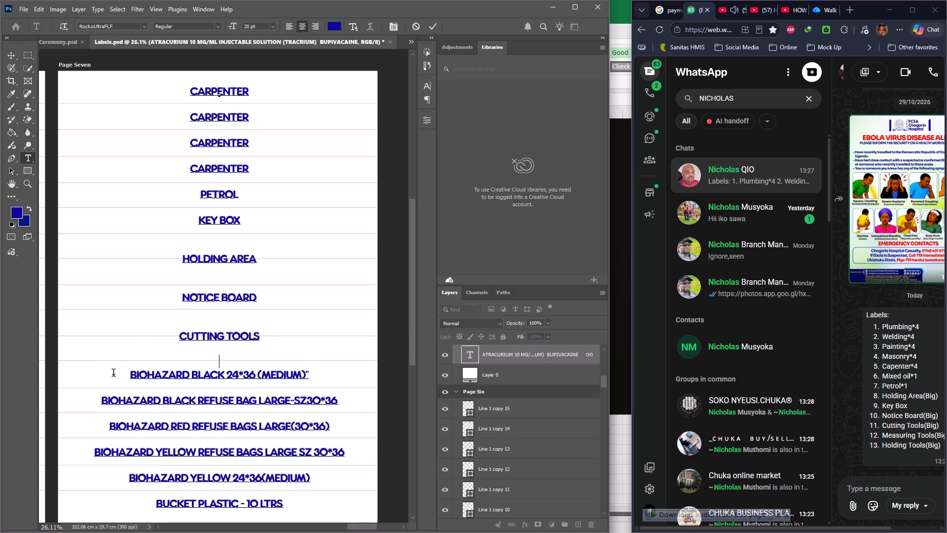
Replace the BIOHAZARD BLACK 24*36 (MEDIUM) line below CUTTING TOOLS with MEASURING TOOLS followed by an empty line.
drag(130, 378, 341, 380)
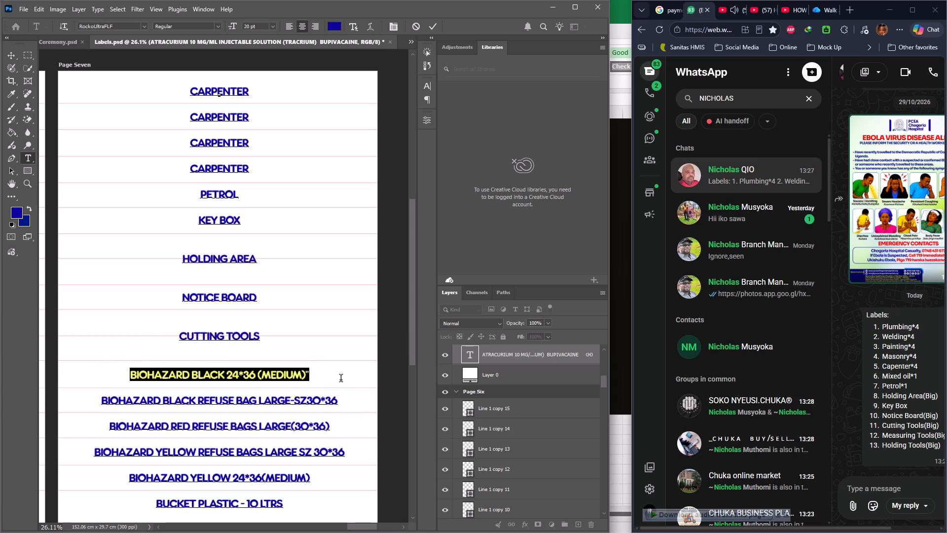
drag(341, 380, 357, 380)
text(MEASURING)
key(space)
text(TOOLS)
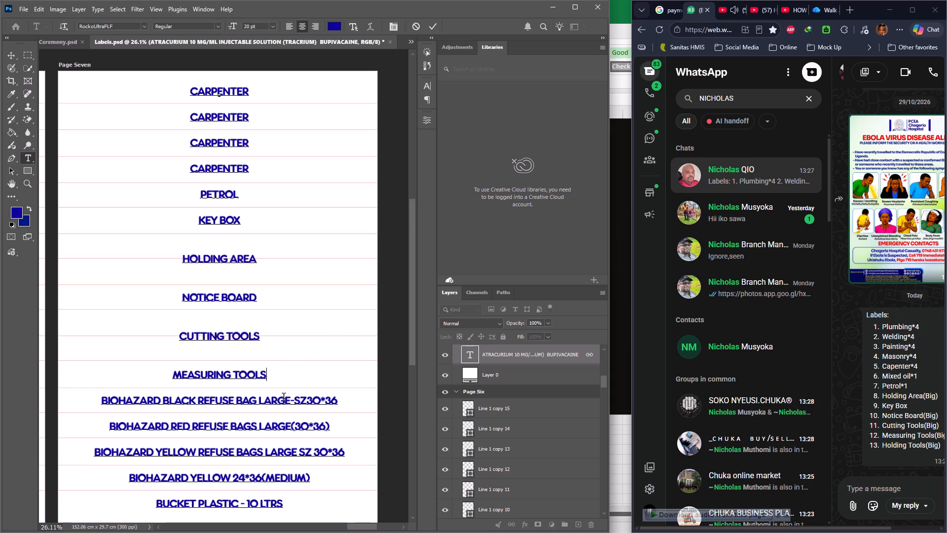
key(Return)
Replace the BIOHAZARD BLACK REFUSE BAG LARGE line below MEASURING TOOLS with HOLDING TOOLS followed by an empty line.
scroll(283, 389, down, 3)
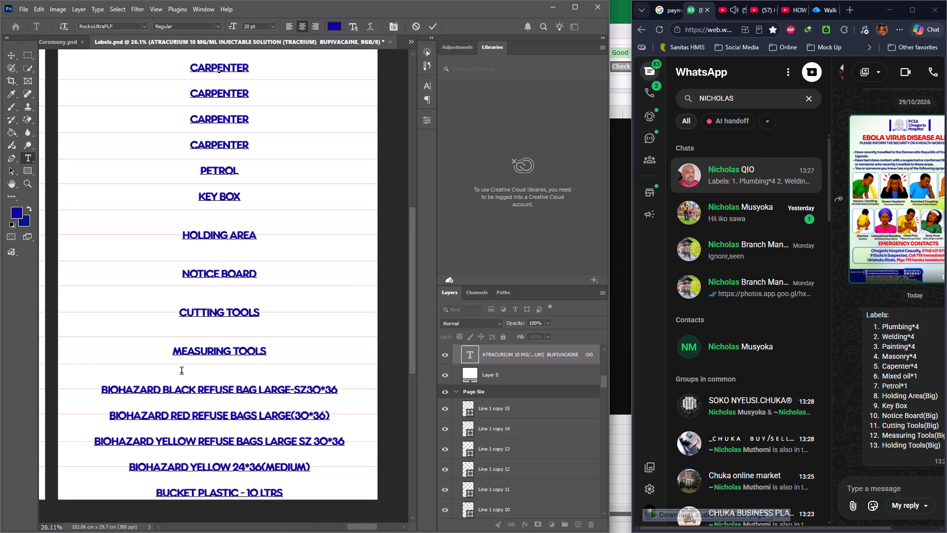
drag(101, 388, 374, 406)
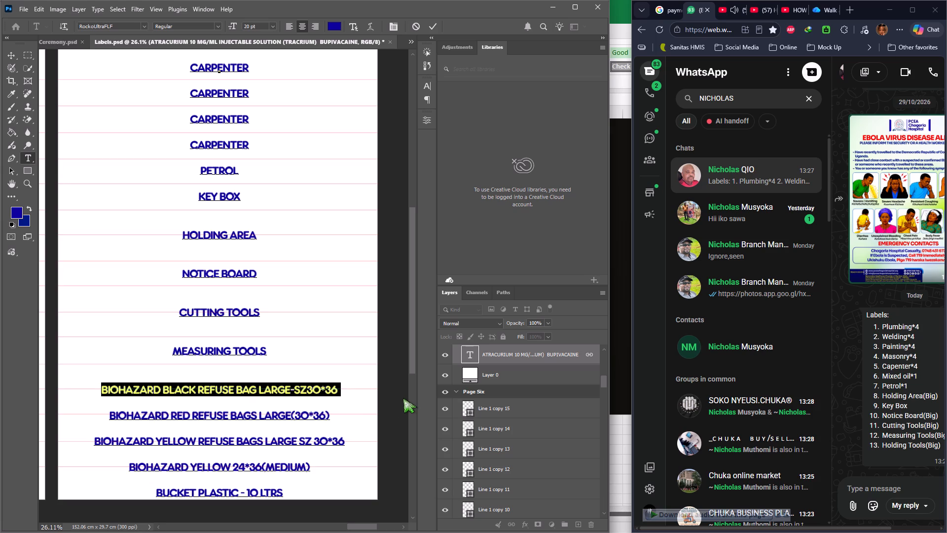
text(HOO)
key(BackSpace)
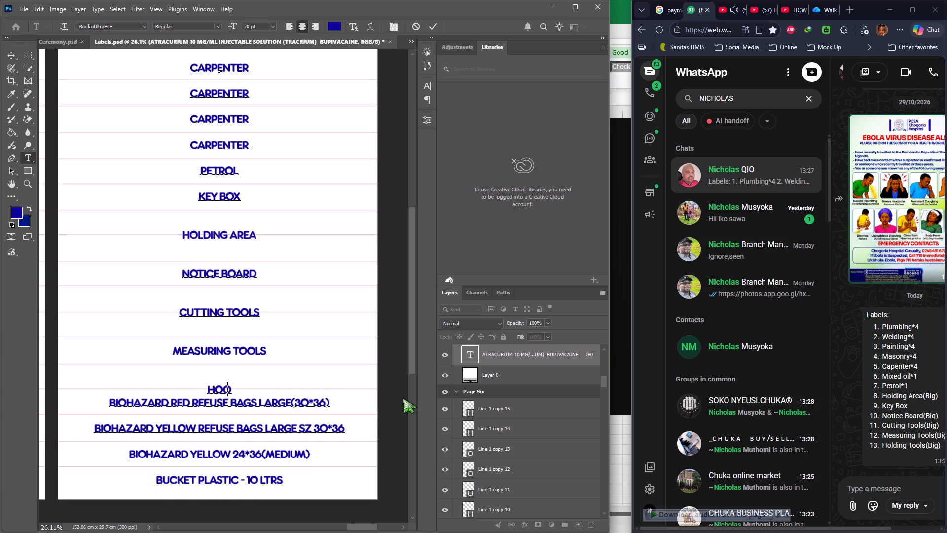
text(LDING TOOLS)
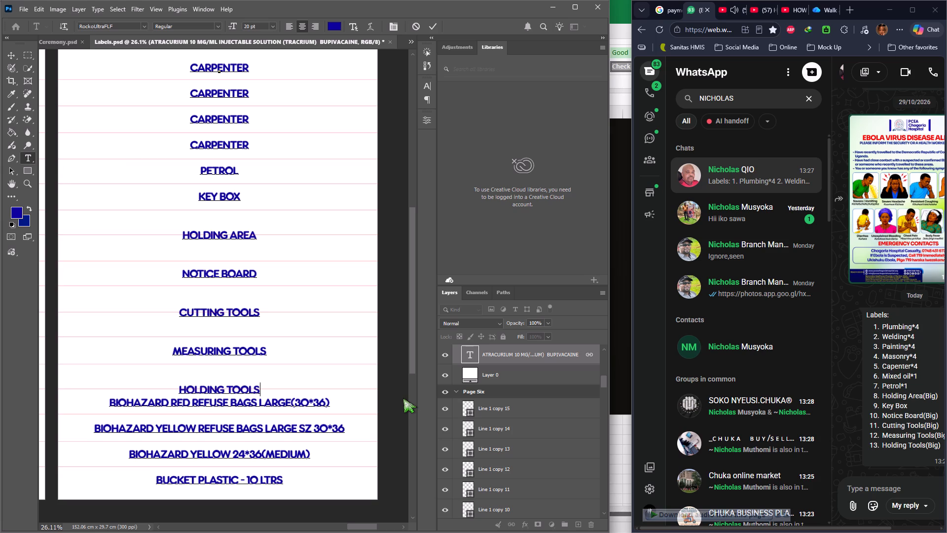
key(Return)
key(Return)
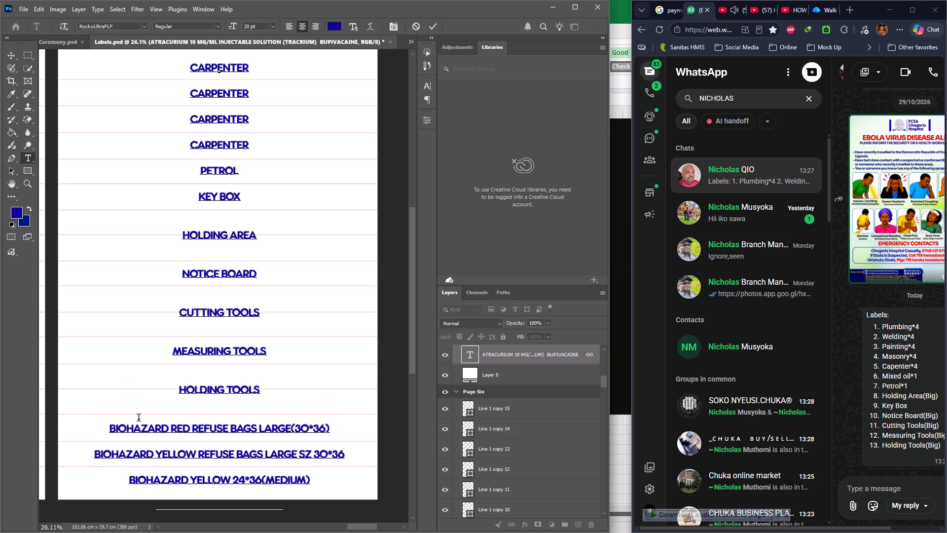
Select the whole BIOHAZARD RED REFUSE BAGS LARGE(30*36) line below HOLDING TOOLS.
drag(113, 429, 240, 433)
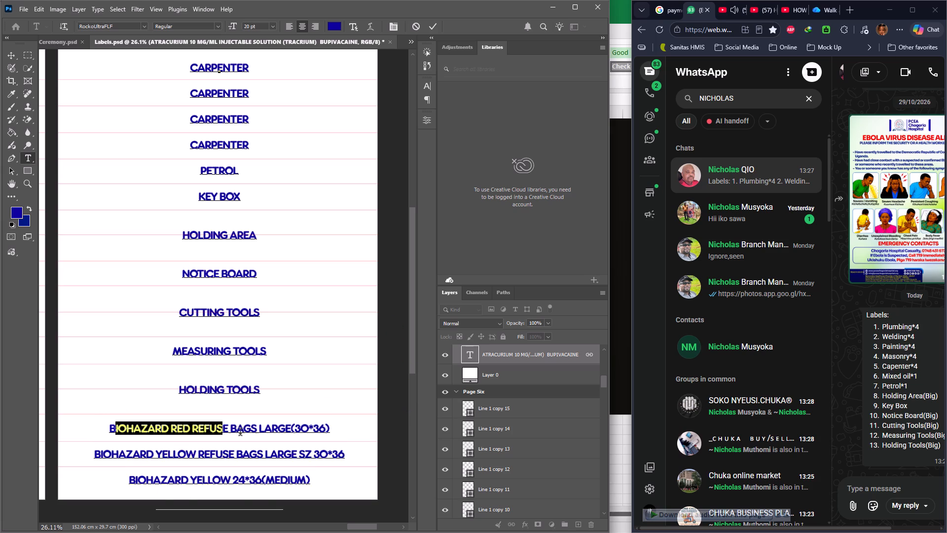
drag(240, 433, 287, 433)
drag(110, 429, 327, 428)
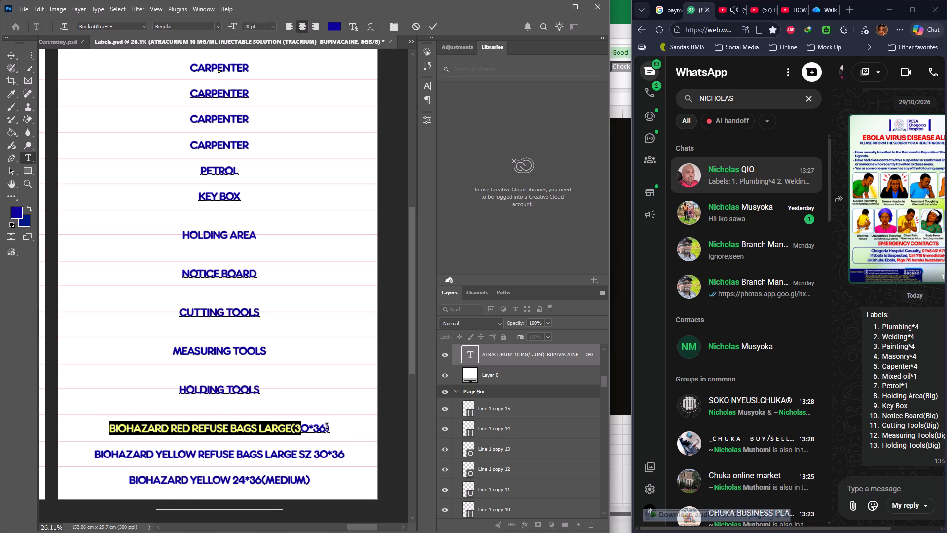
drag(327, 428, 338, 428)
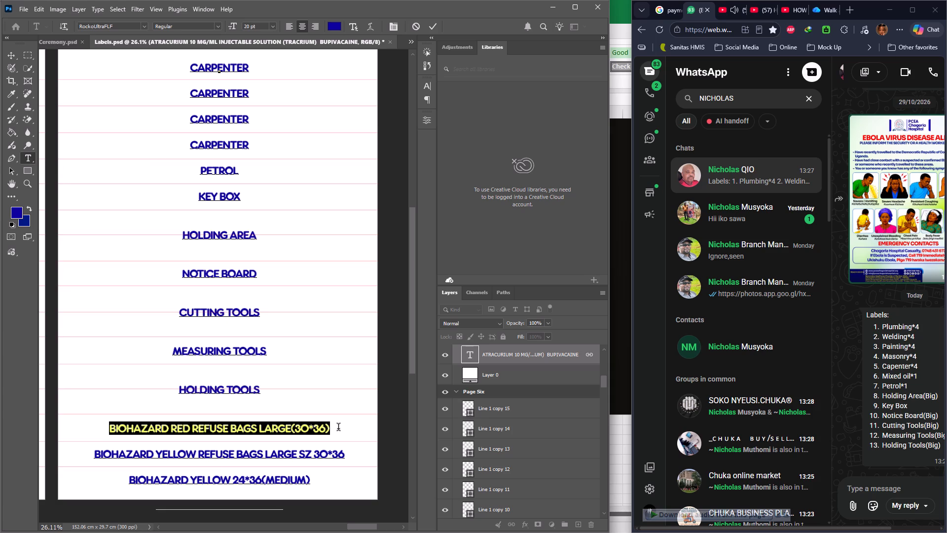
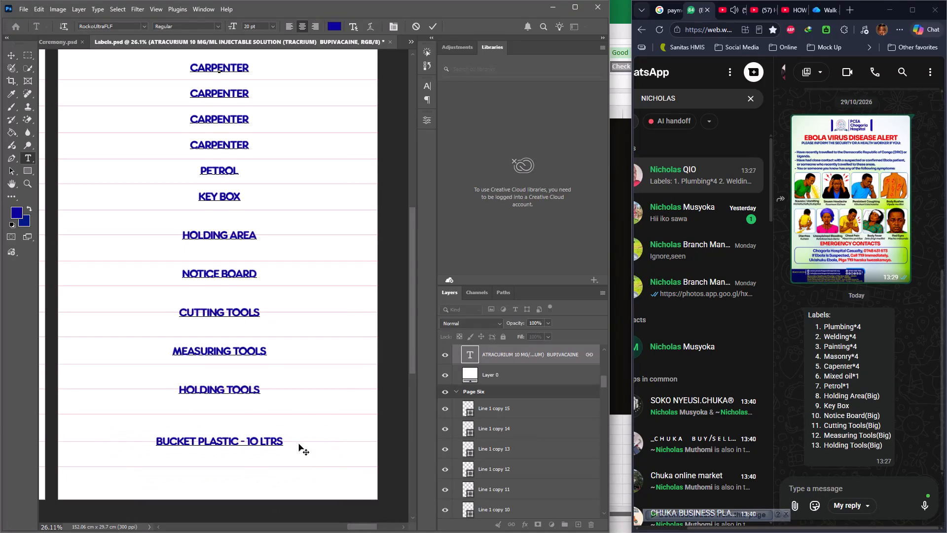
Delete the leftover BIOHAZARD bag lines and the BUCKET PLASTIC - 10 LTRS line below HOLDING TOOLS.
click(286, 442)
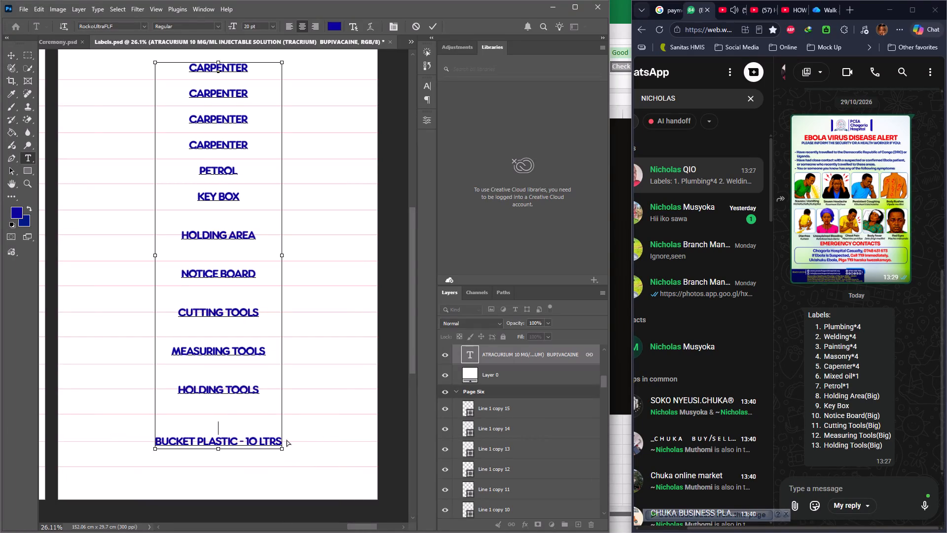
key(ctrl+z)
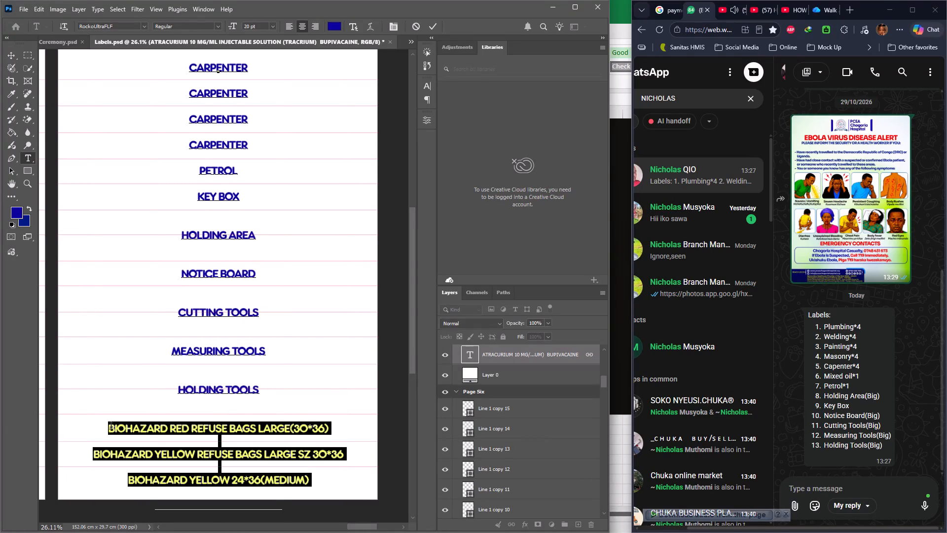
drag(106, 426, 377, 490)
key(BackSpace)
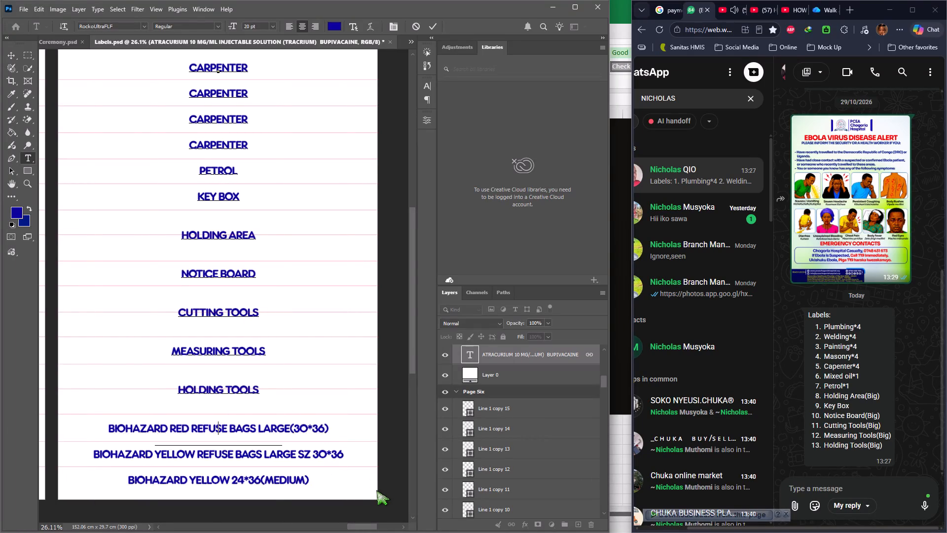
key(BackSpace)
drag(153, 429, 250, 434)
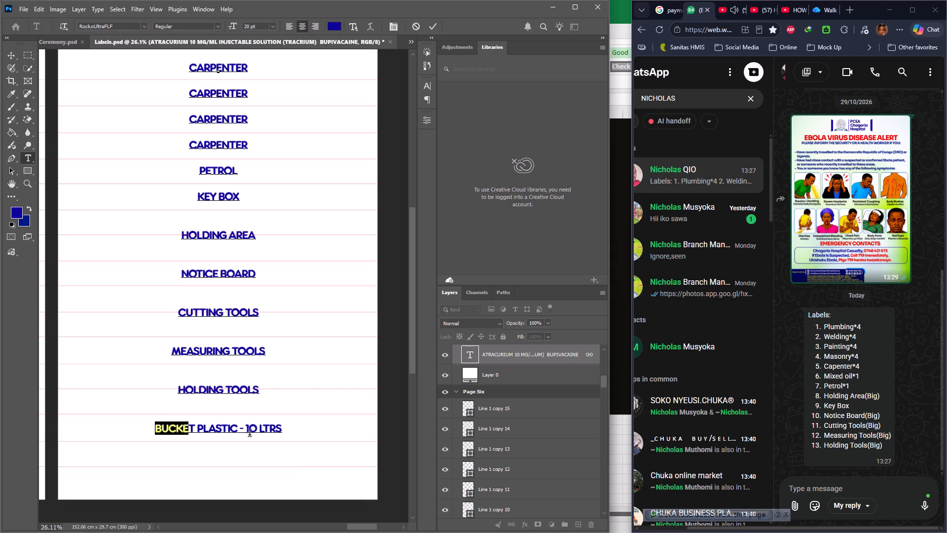
drag(250, 434, 323, 437)
key(BackSpace)
key(BackSpace)
key(BackSpace)
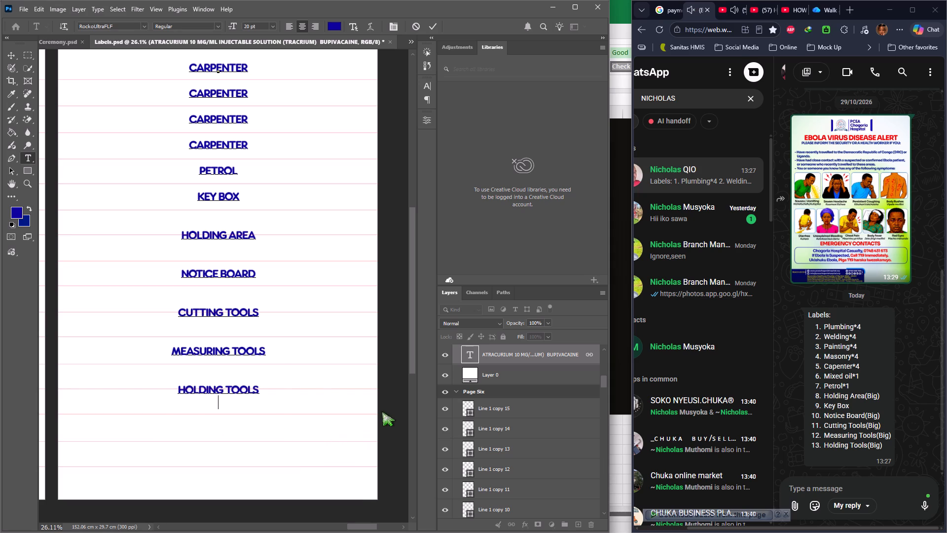
key(BackSpace)
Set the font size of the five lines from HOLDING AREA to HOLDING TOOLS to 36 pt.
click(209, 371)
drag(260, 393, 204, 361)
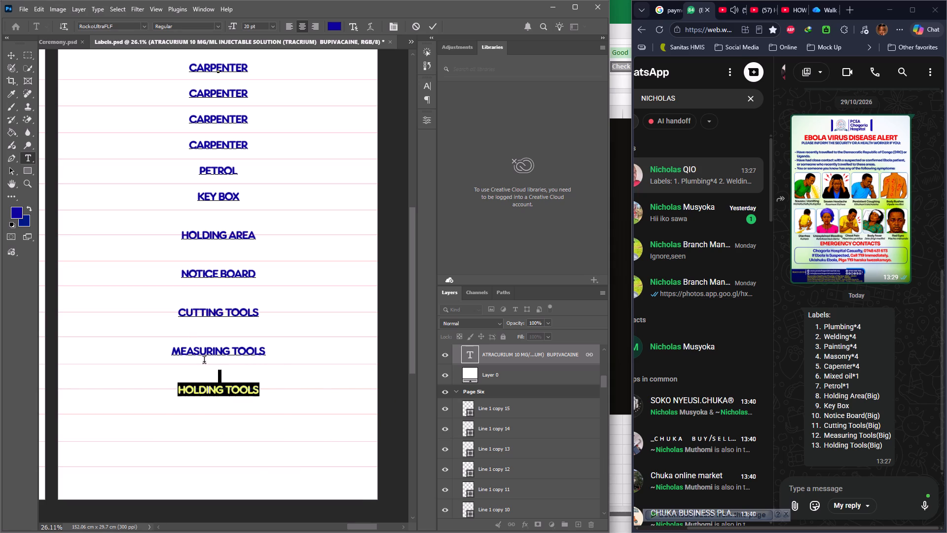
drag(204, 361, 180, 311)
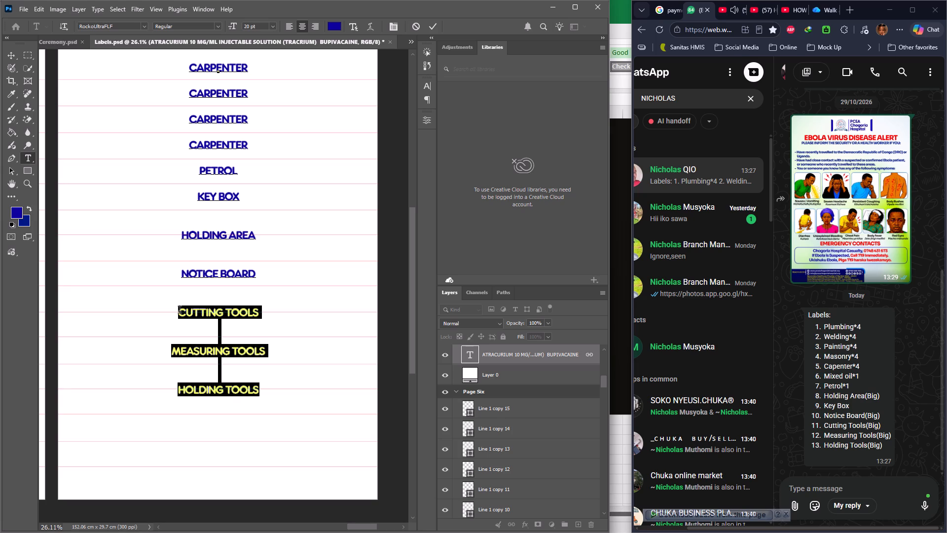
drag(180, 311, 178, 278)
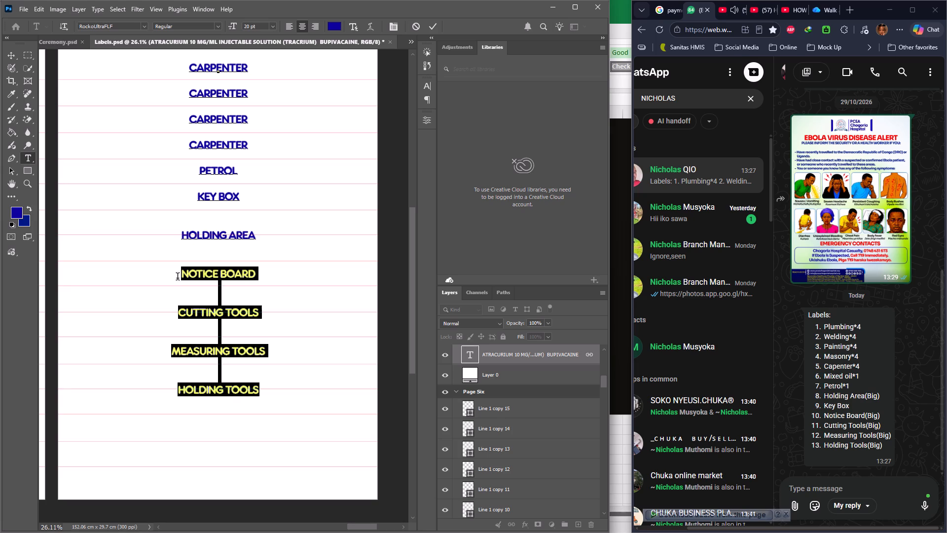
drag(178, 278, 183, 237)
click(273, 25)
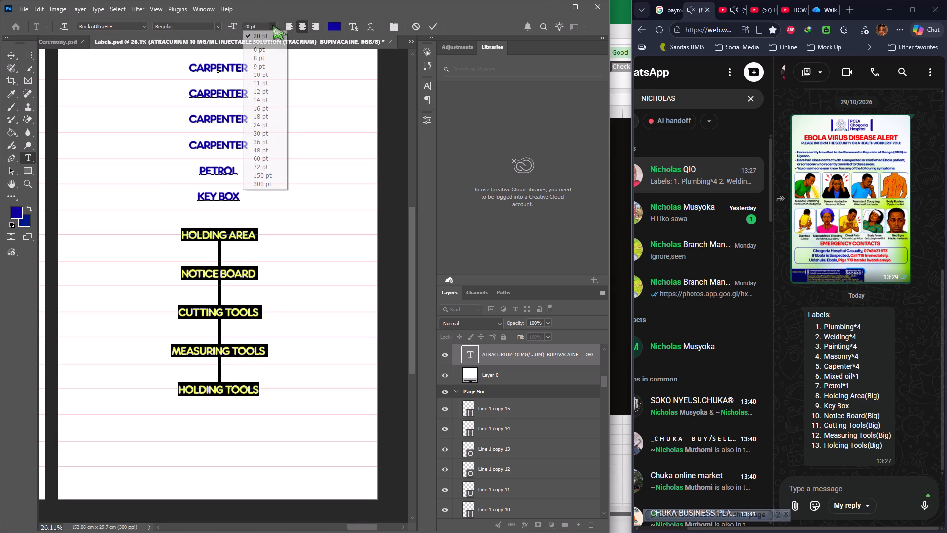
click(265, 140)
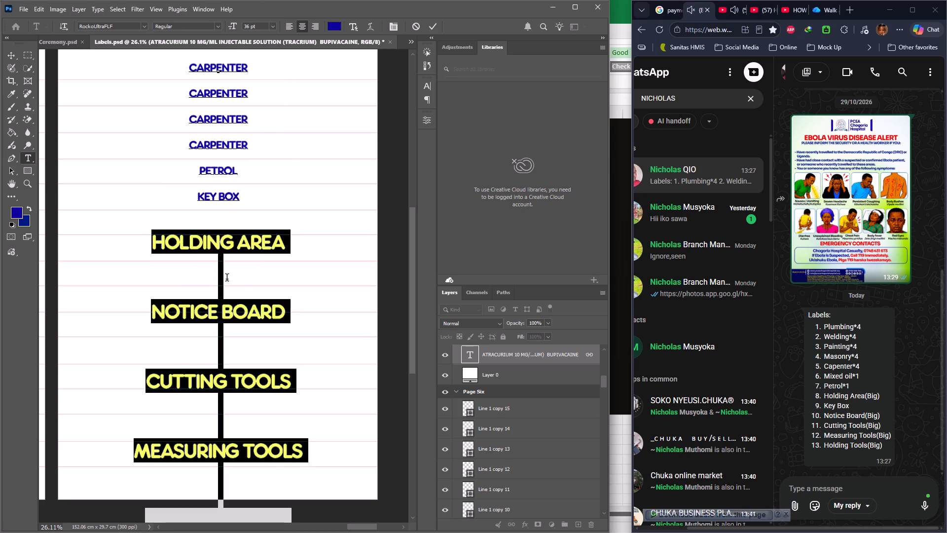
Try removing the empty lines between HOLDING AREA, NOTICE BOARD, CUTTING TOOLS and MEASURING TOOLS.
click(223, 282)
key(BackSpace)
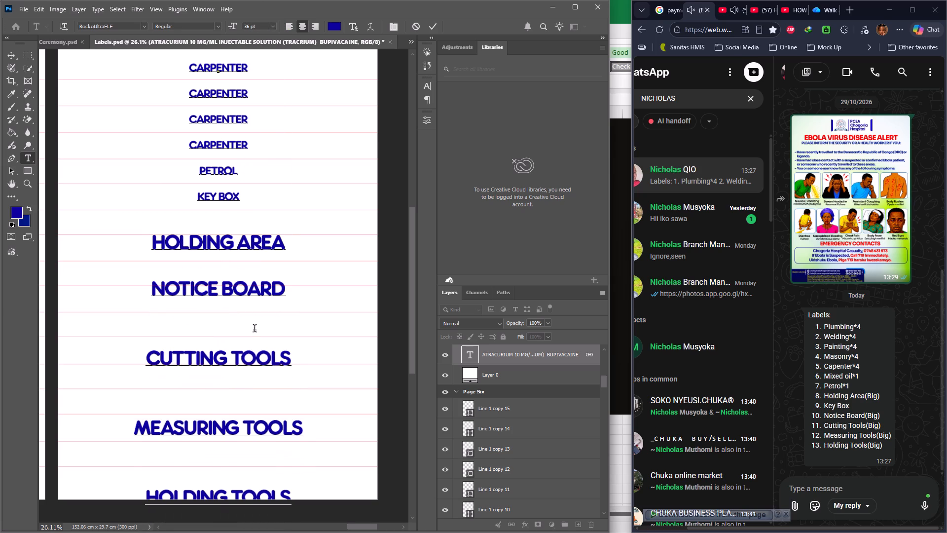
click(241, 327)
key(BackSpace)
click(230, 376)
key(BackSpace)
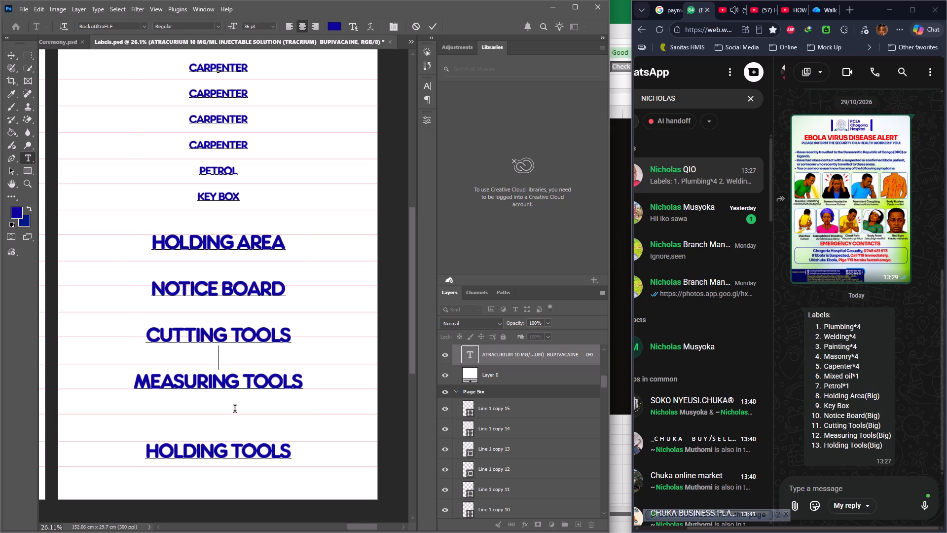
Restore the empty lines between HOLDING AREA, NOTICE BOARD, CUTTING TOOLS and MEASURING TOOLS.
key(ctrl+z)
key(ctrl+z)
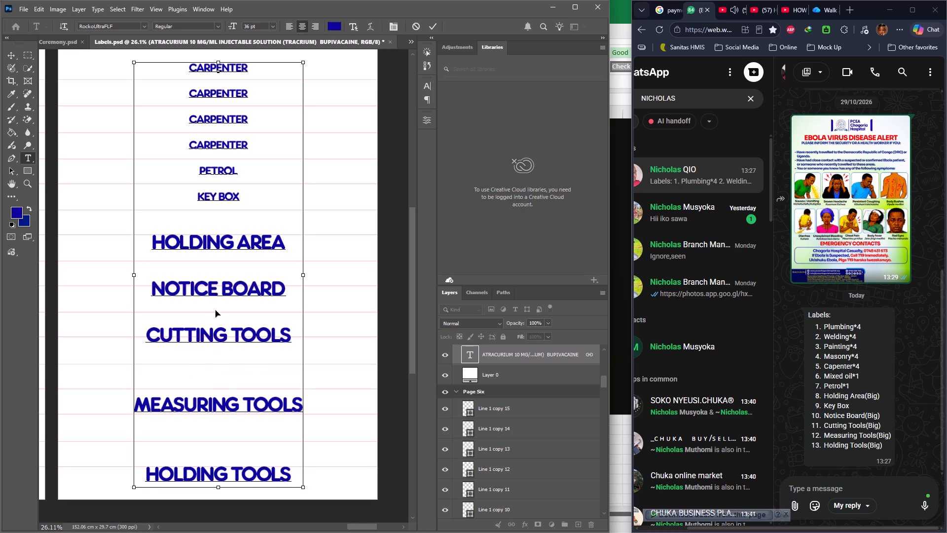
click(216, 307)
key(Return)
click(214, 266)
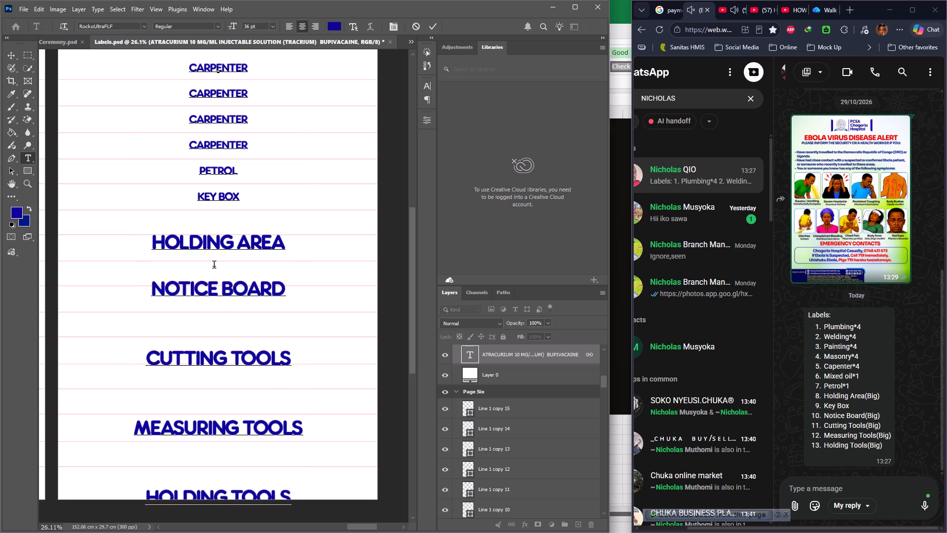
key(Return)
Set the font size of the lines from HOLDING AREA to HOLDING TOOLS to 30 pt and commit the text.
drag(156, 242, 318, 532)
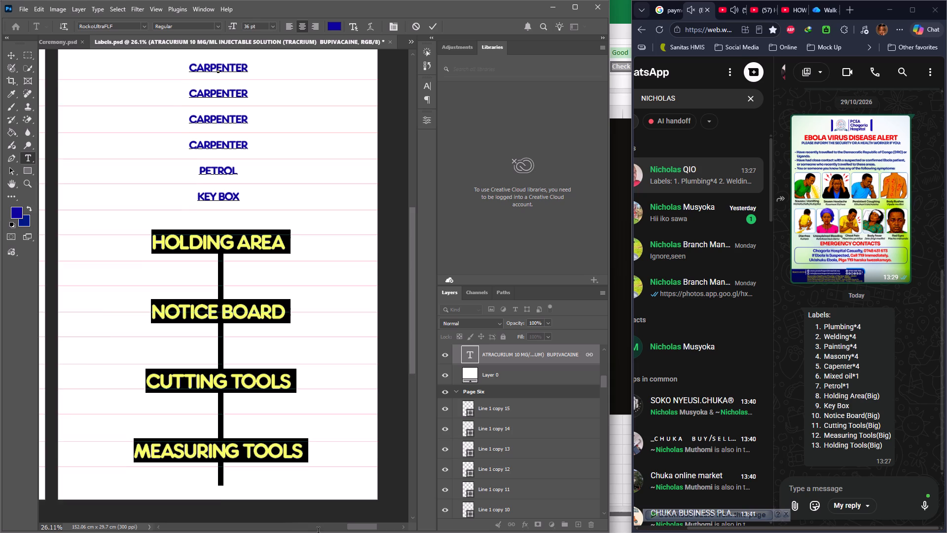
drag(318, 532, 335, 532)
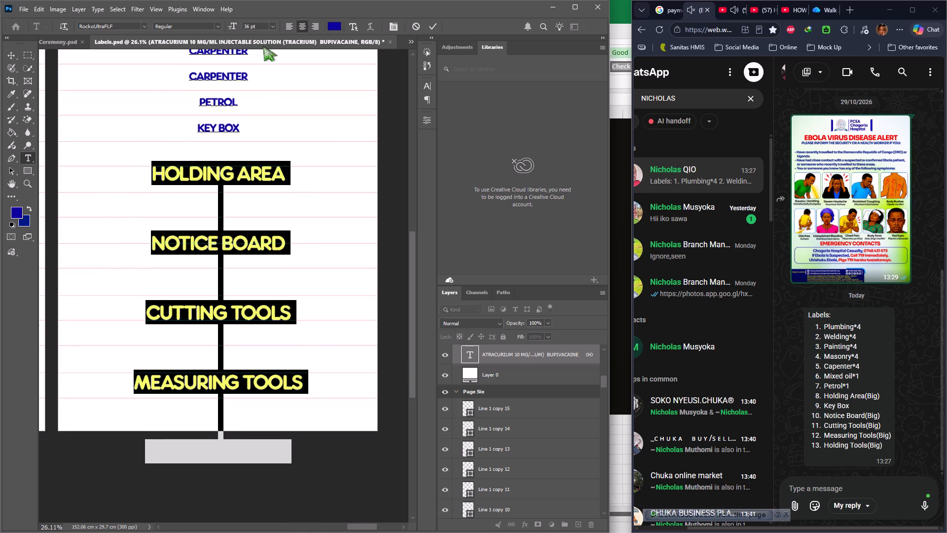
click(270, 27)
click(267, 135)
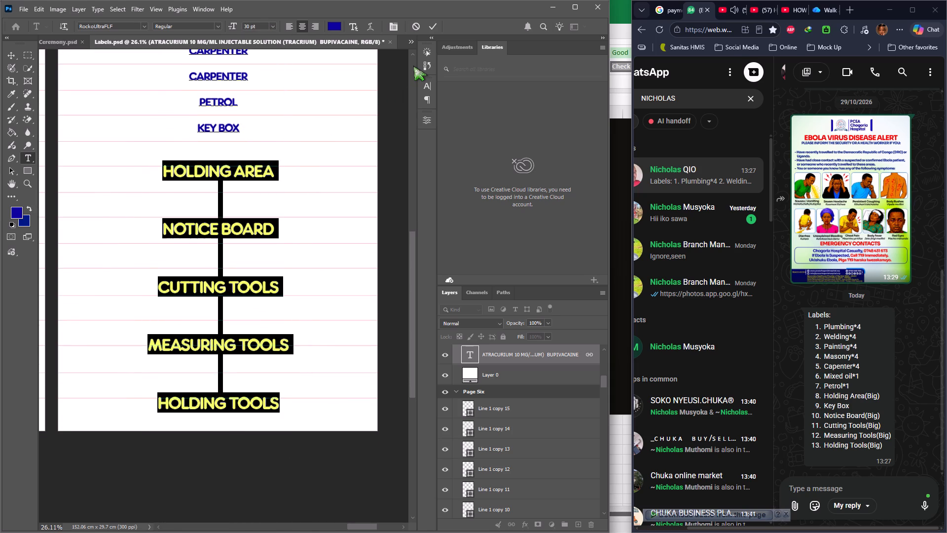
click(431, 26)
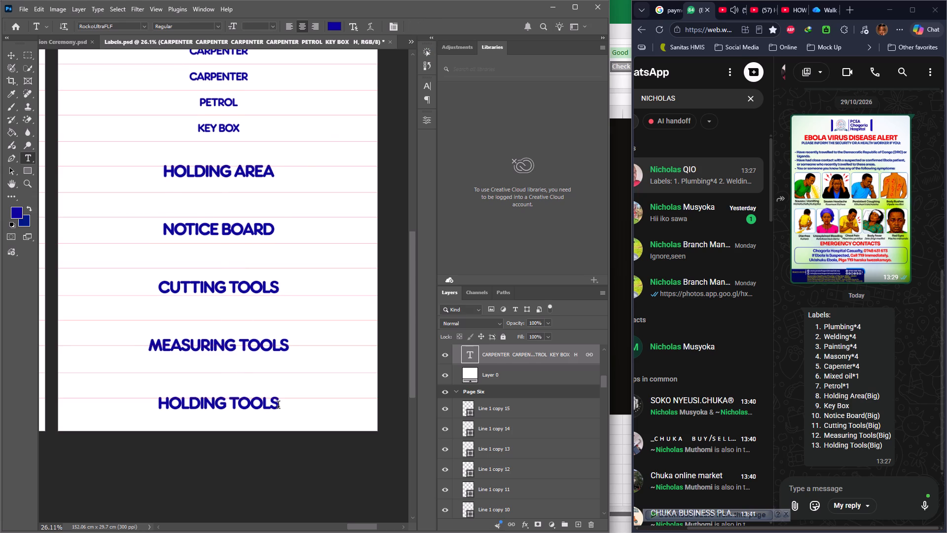
Set the lines from HOLDING AREA to HOLDING TOOLS to Bold style with a tracking of 0.
drag(279, 405, 163, 174)
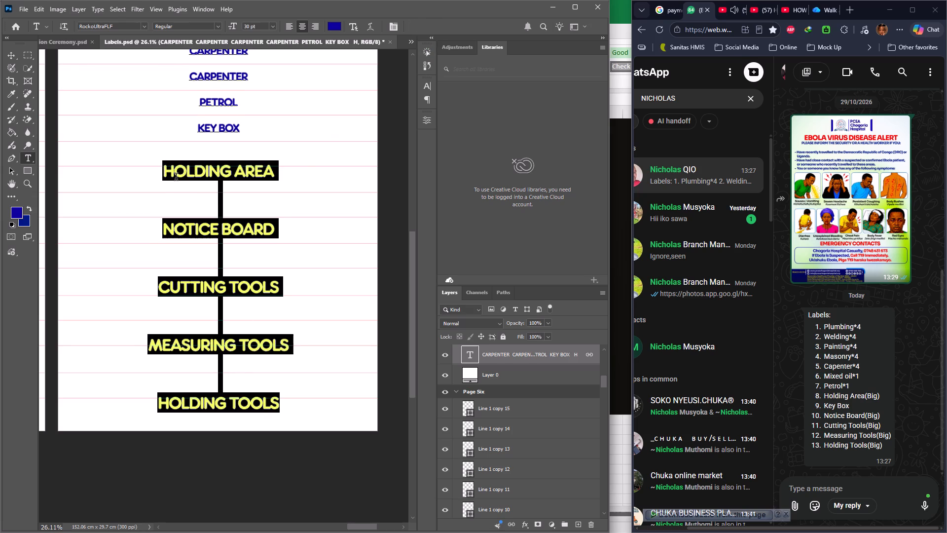
click(218, 21)
click(218, 22)
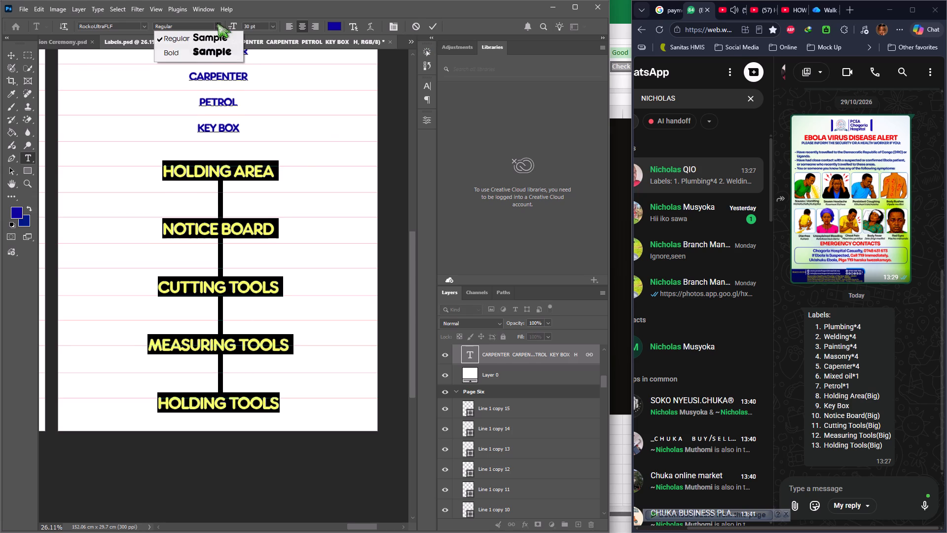
click(211, 50)
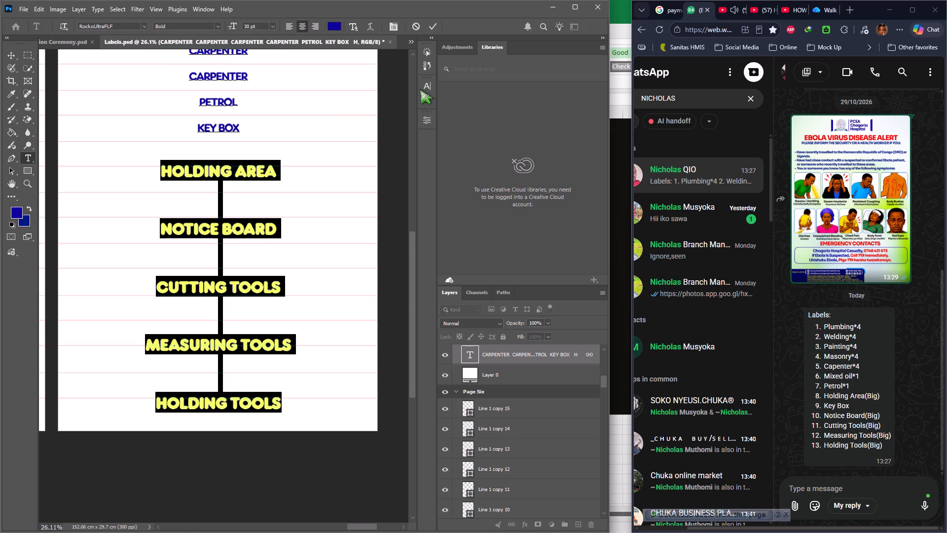
click(422, 88)
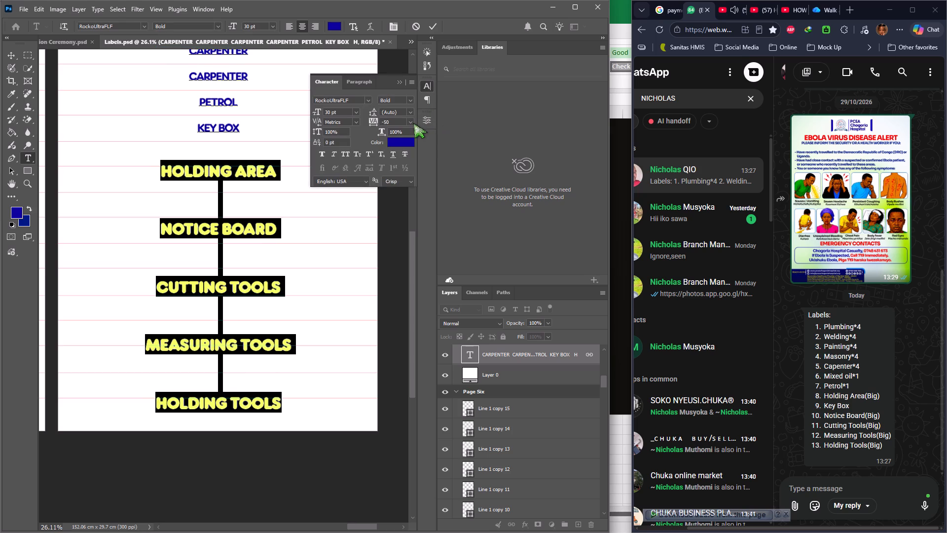
click(411, 121)
click(395, 185)
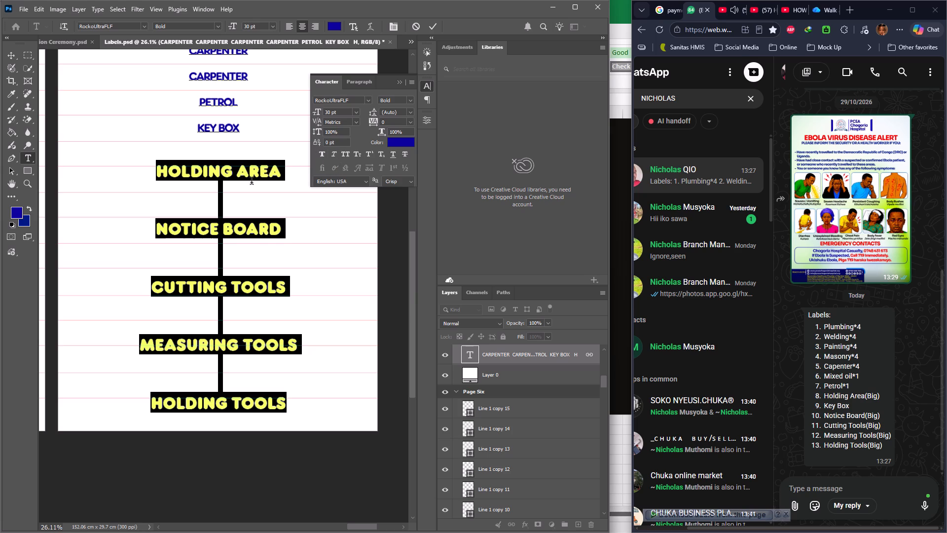
Try a leading of 36 pt on the selected big labels, settling on 30 pt.
click(412, 112)
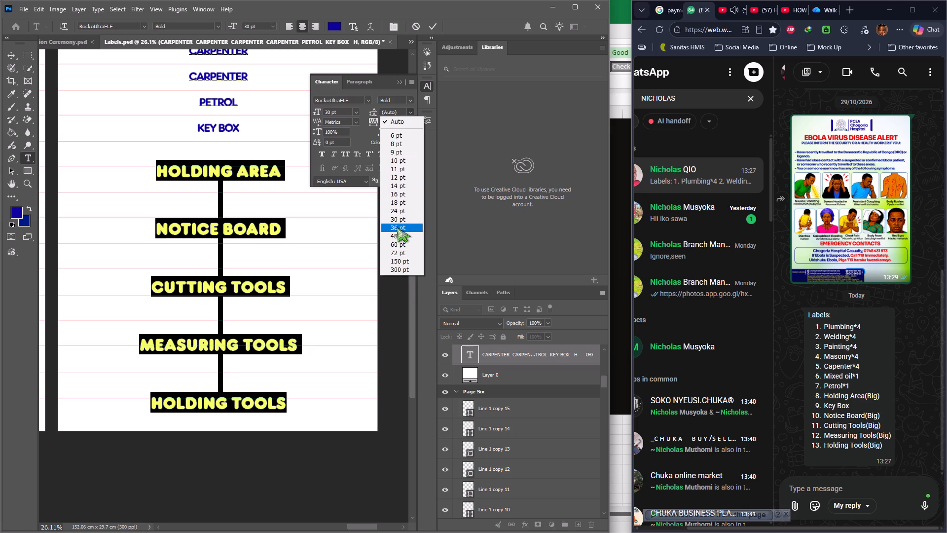
click(398, 230)
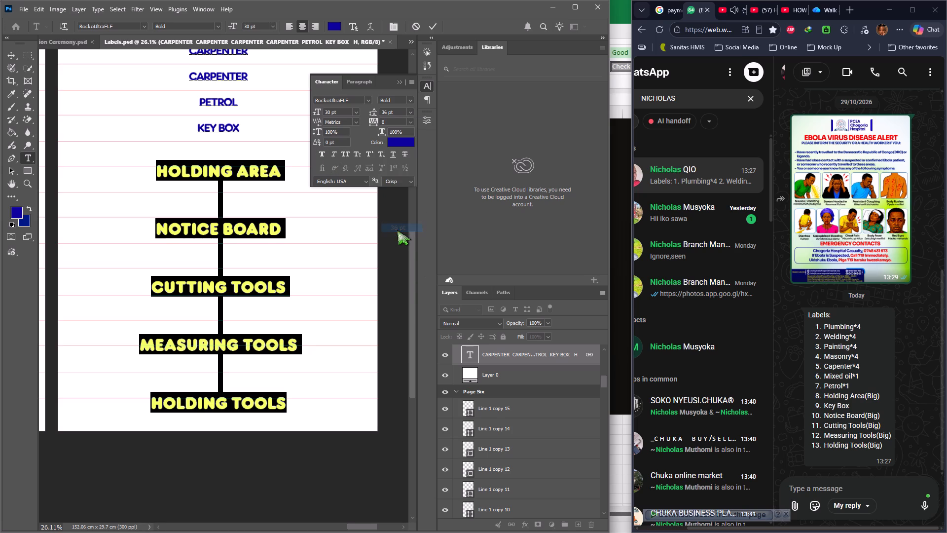
click(410, 114)
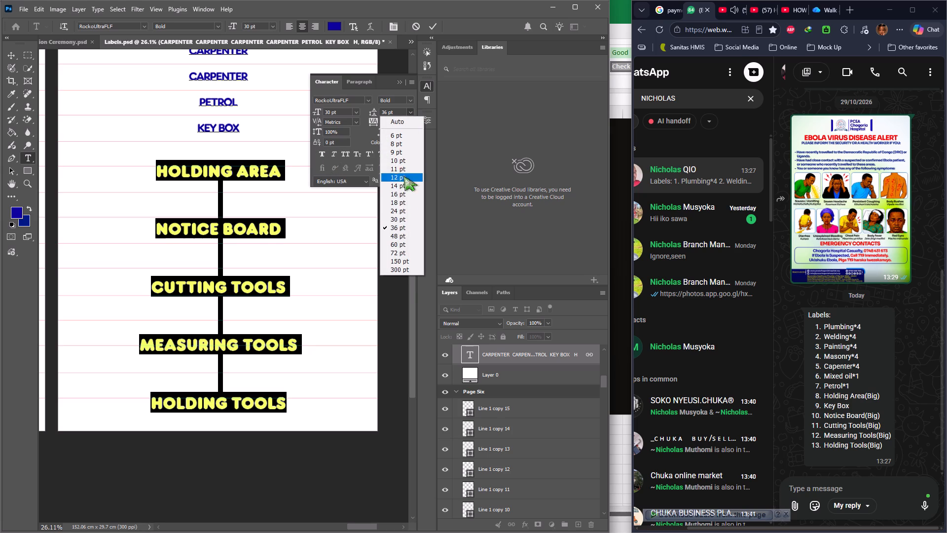
click(400, 216)
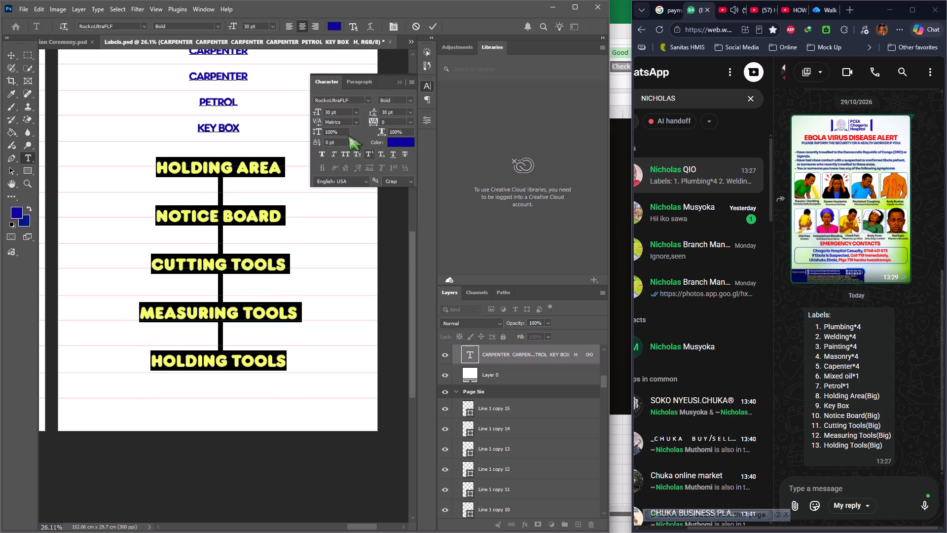
Set the selected big labels to Regular style at 36 pt and commit the text.
click(411, 101)
click(413, 110)
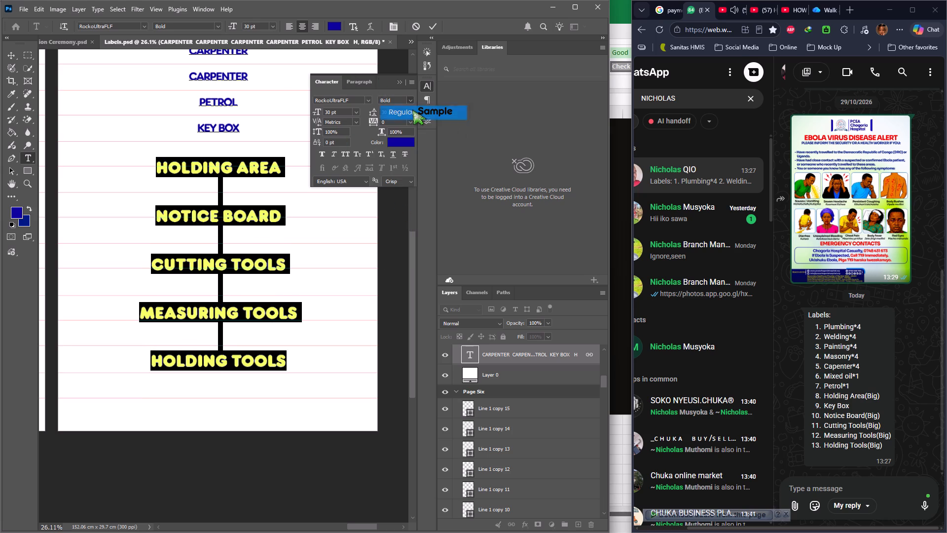
click(355, 112)
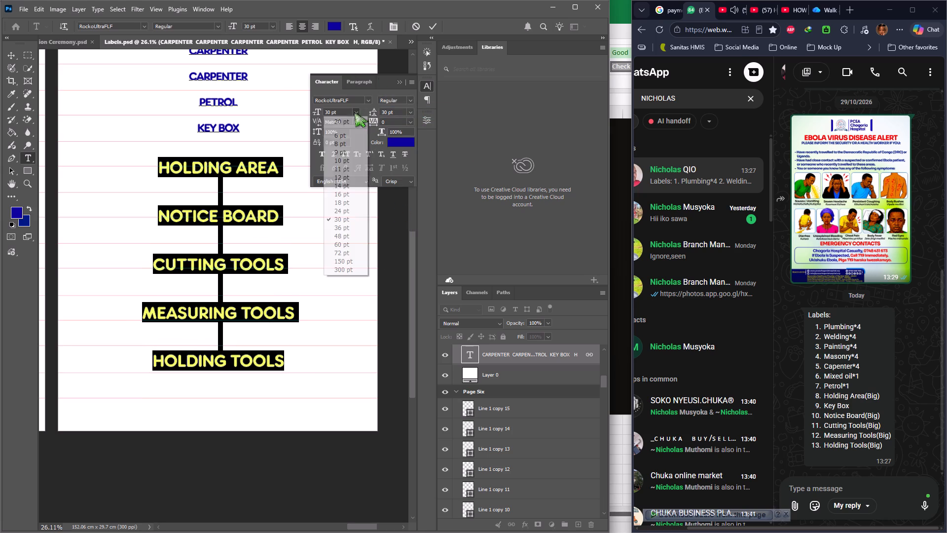
click(340, 225)
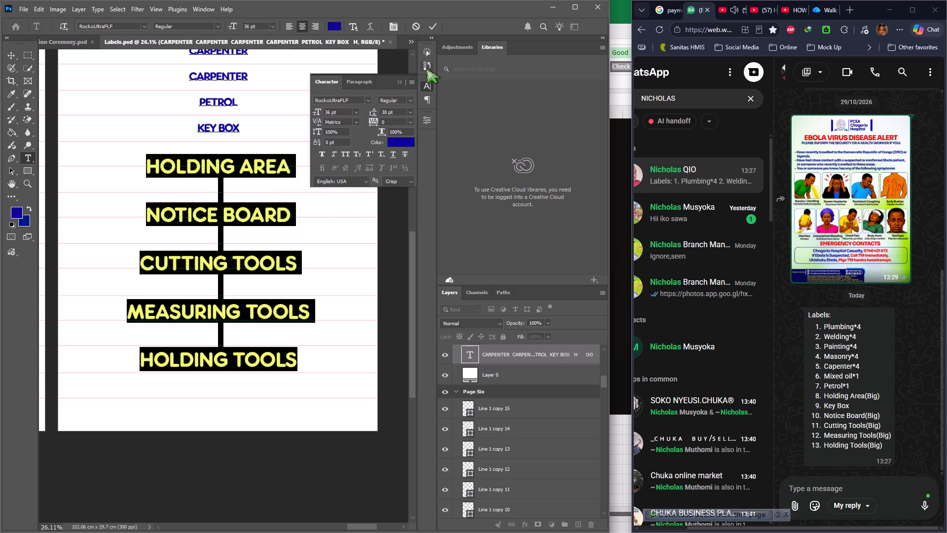
click(428, 83)
click(432, 23)
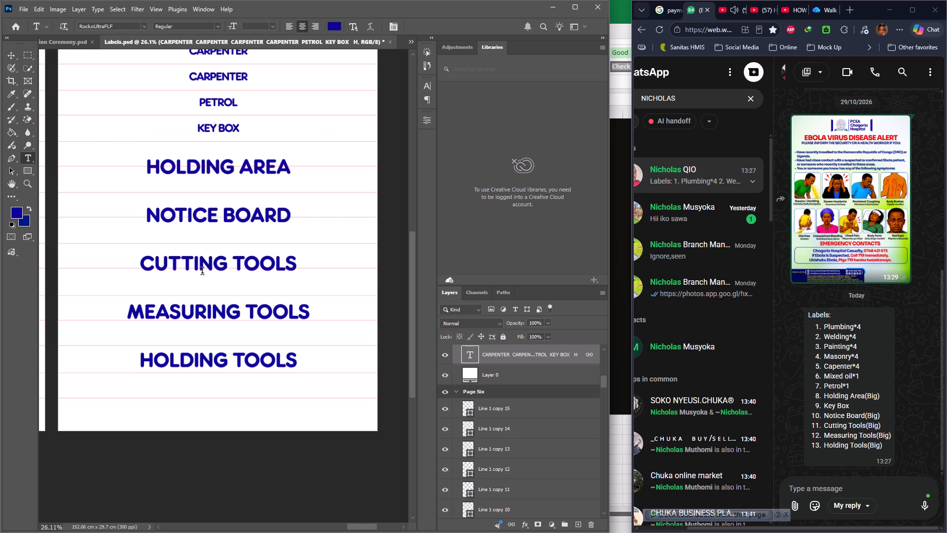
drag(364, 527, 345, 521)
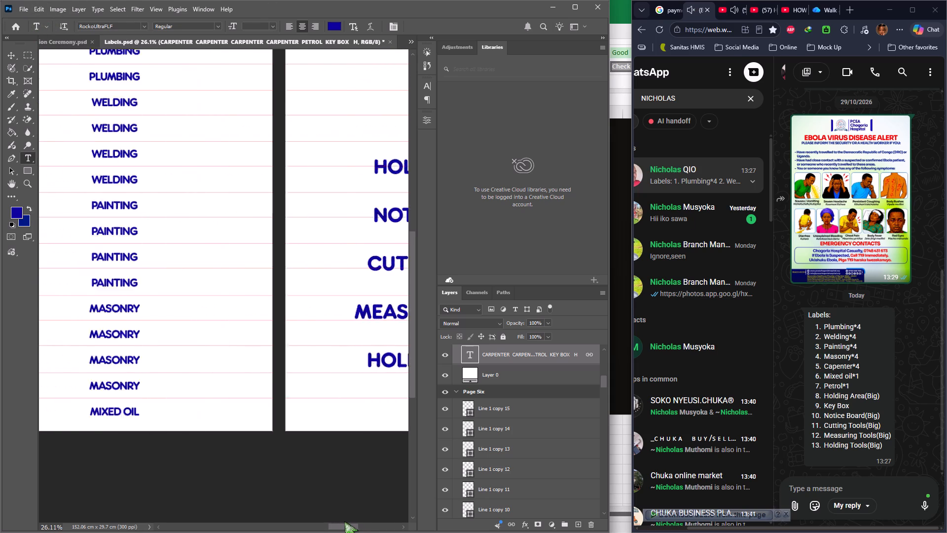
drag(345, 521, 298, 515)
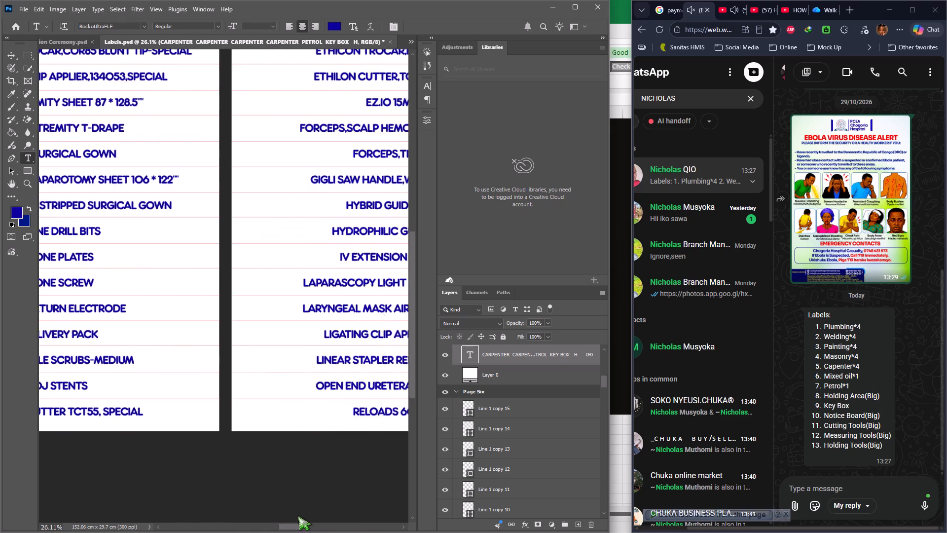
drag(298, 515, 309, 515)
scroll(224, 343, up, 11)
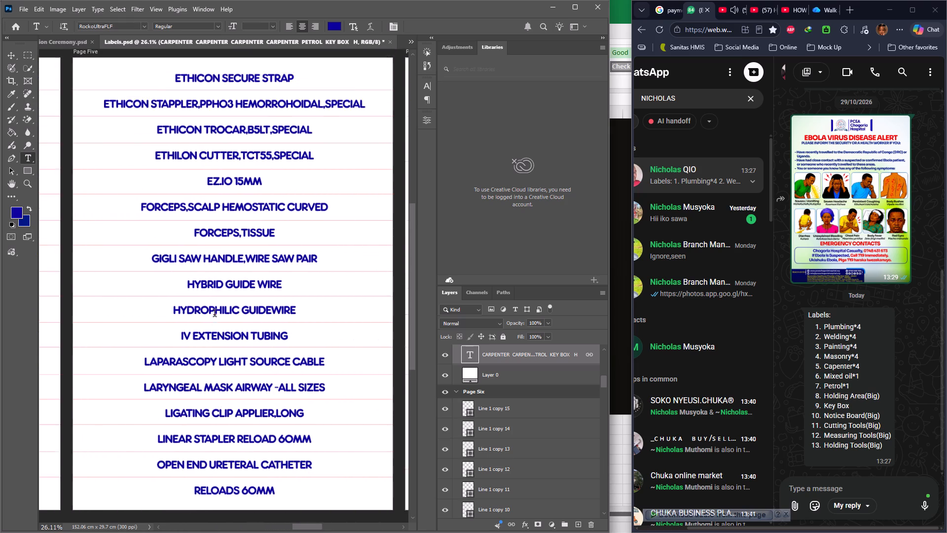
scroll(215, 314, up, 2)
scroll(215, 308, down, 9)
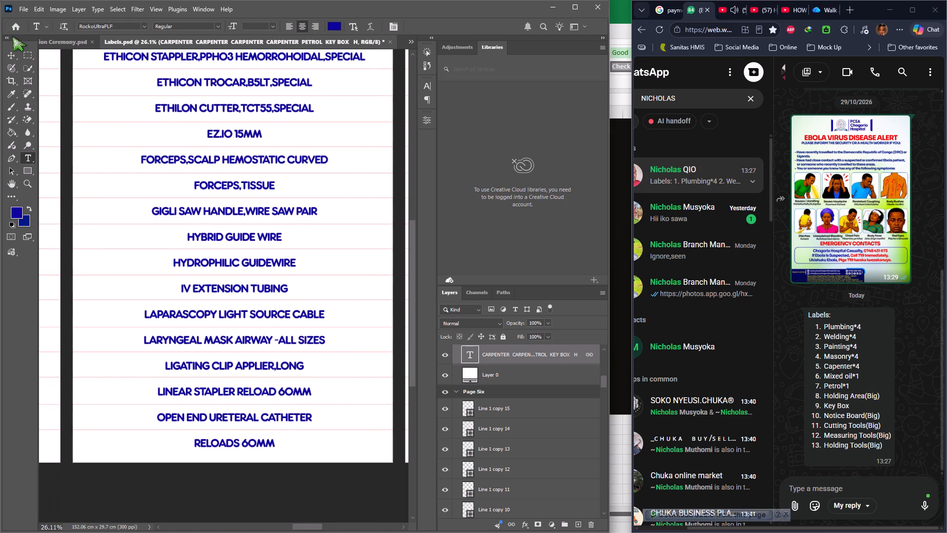
Start Export As for the label artboards and set the format of Page One, Page Two and Page Three to PNG.
click(20, 10)
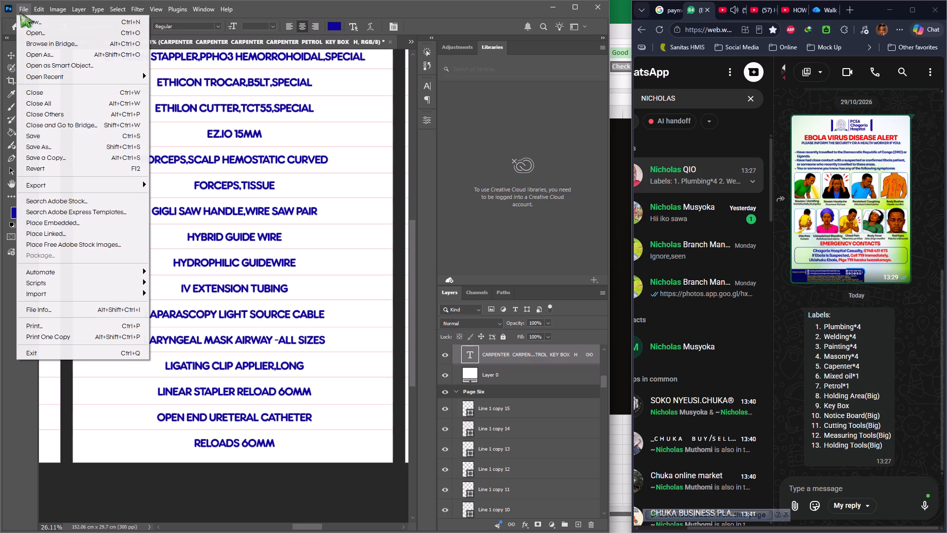
click(100, 180)
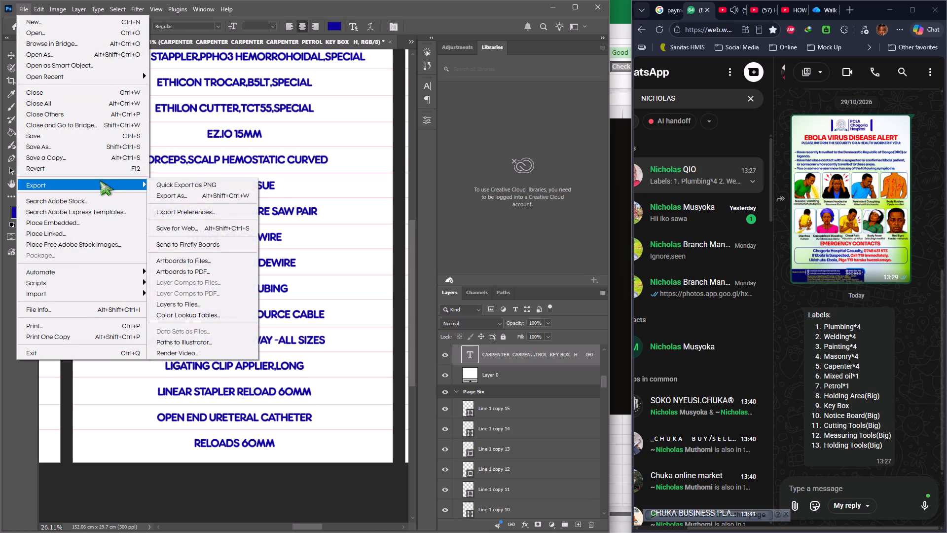
click(205, 197)
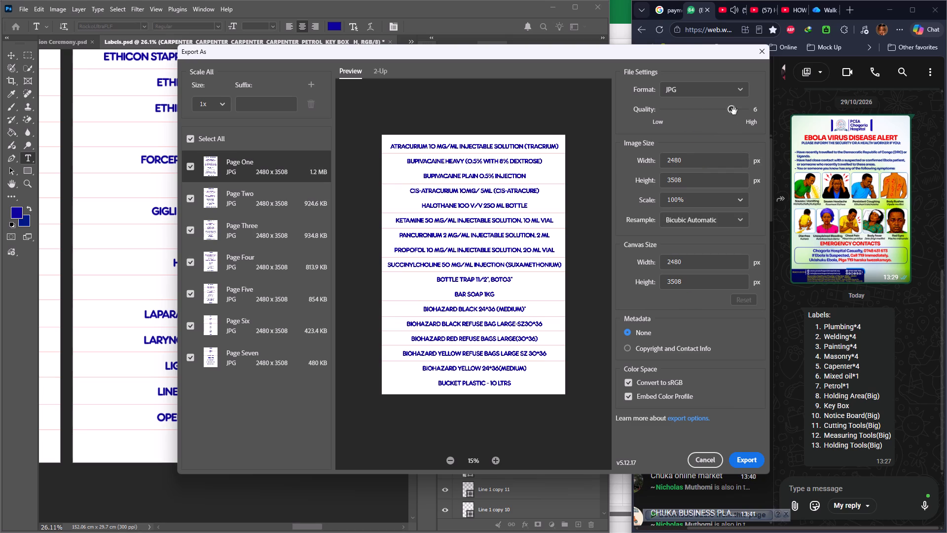
click(740, 93)
click(706, 108)
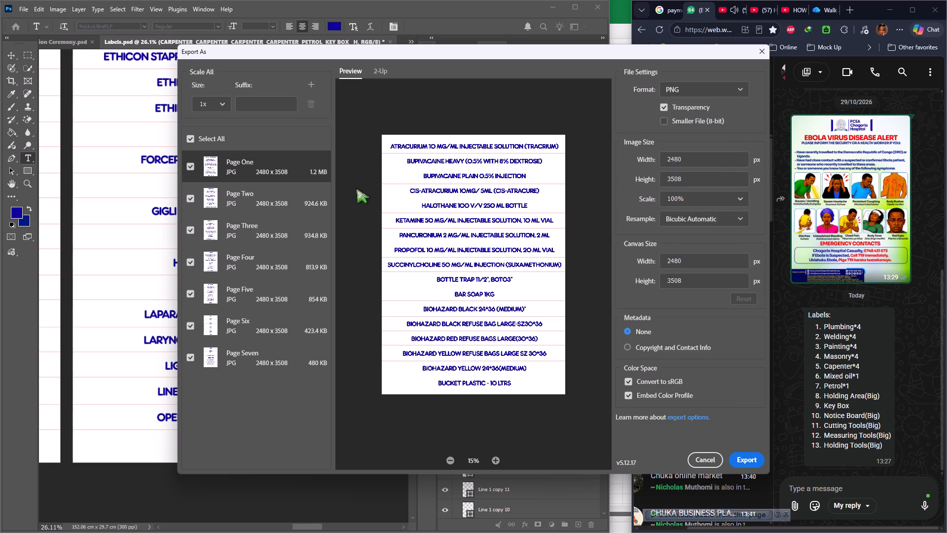
click(277, 196)
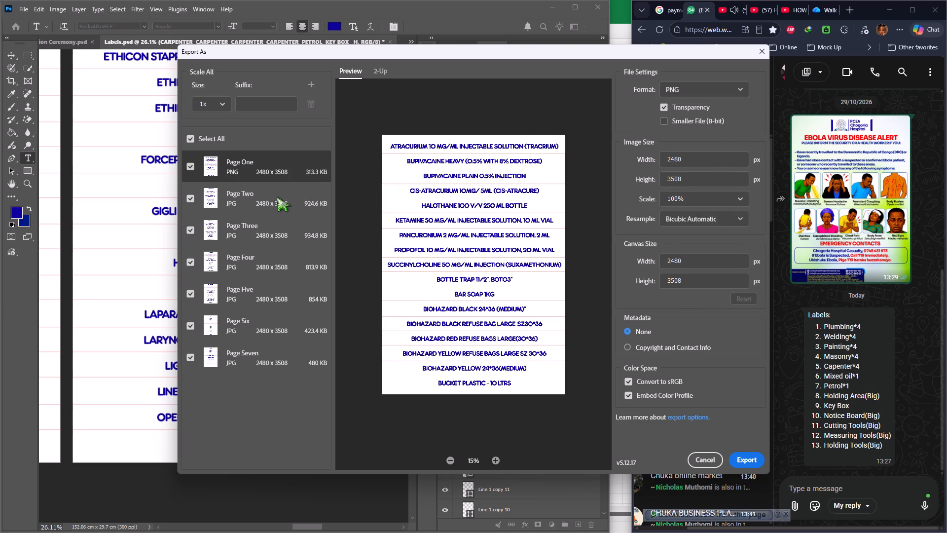
click(281, 200)
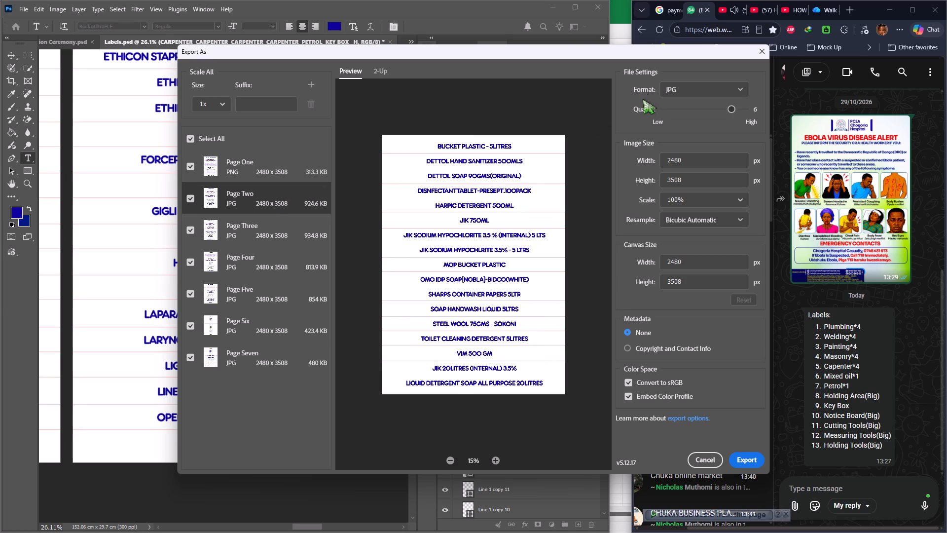
click(737, 88)
click(703, 105)
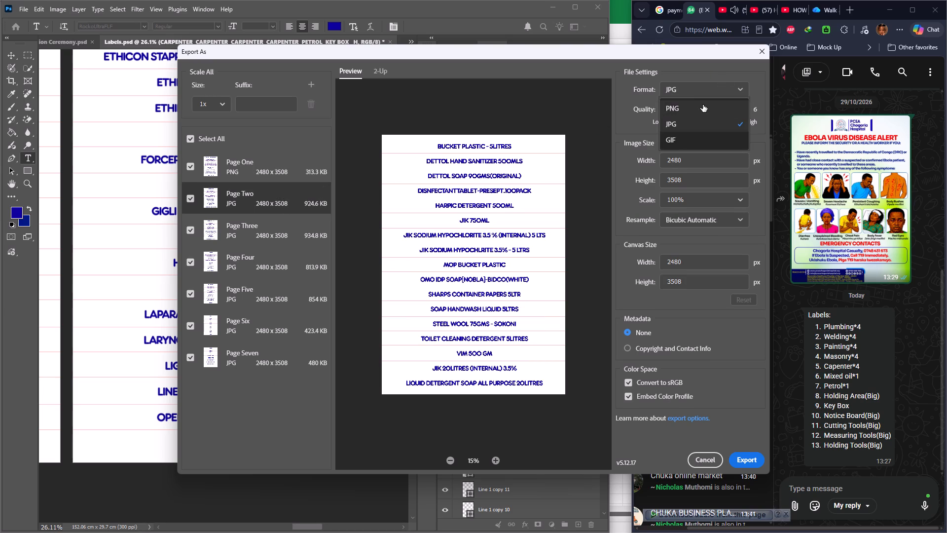
click(279, 230)
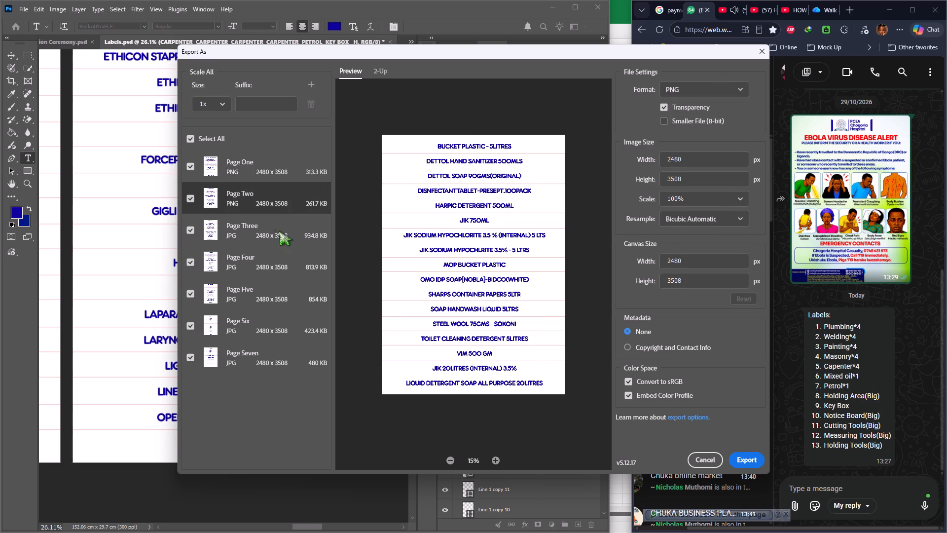
click(728, 90)
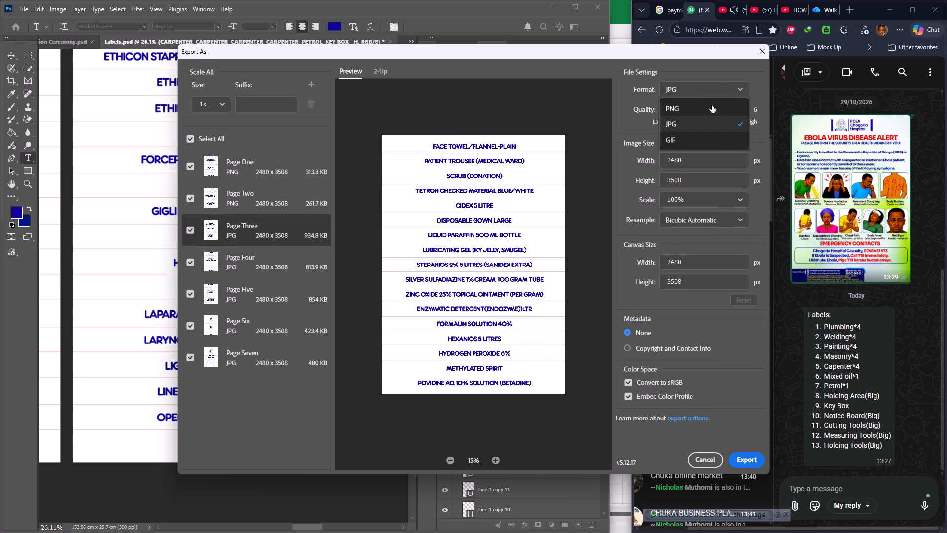
click(710, 106)
Set the export format of Page Four, Page Five, Page Six and Page Seven to PNG.
click(294, 263)
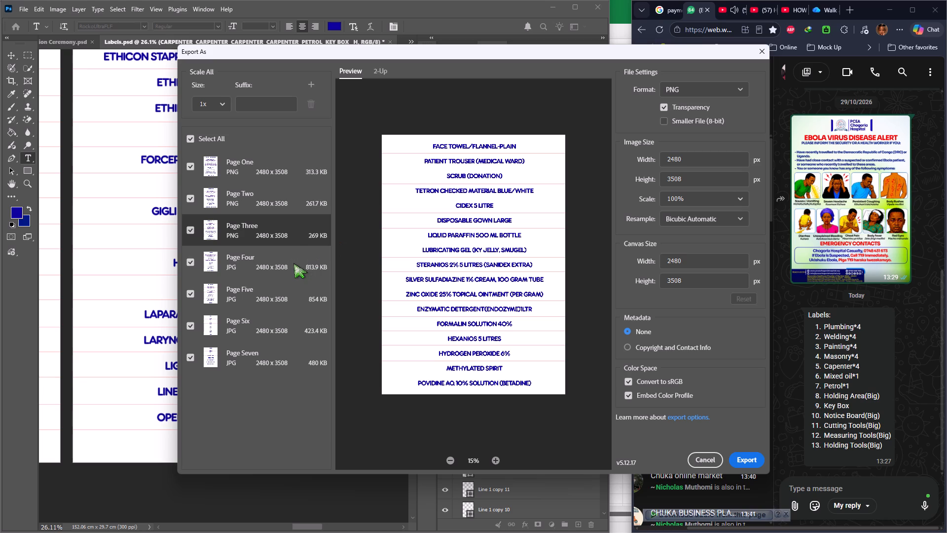
click(294, 263)
click(735, 86)
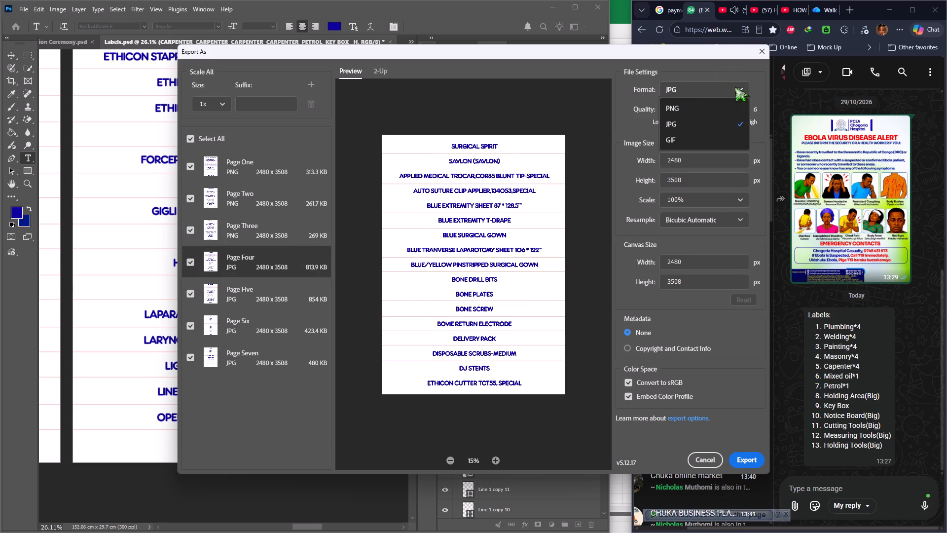
click(676, 110)
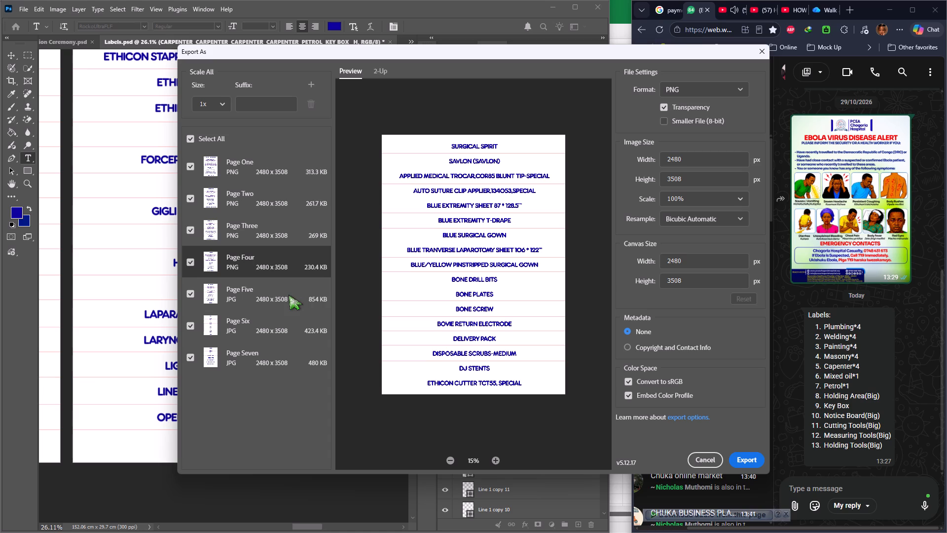
click(289, 295)
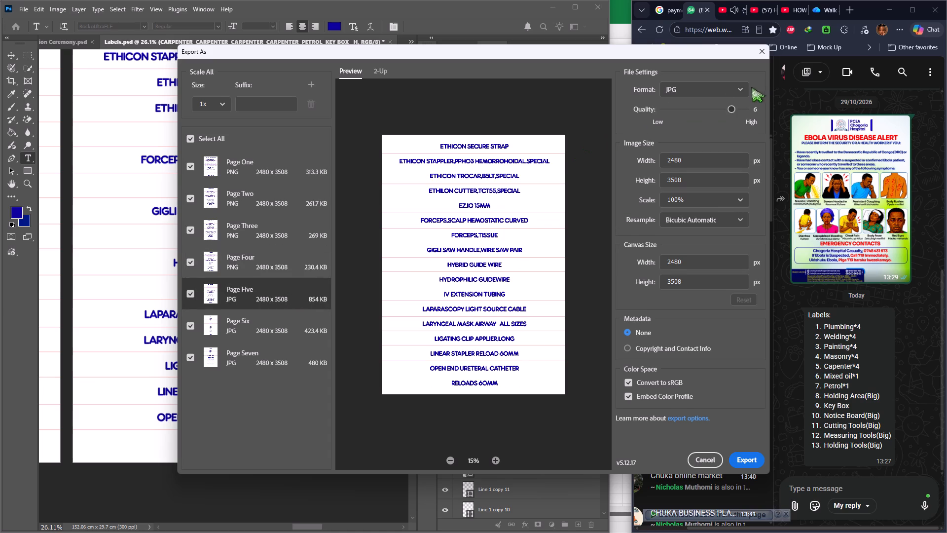
click(739, 88)
click(700, 113)
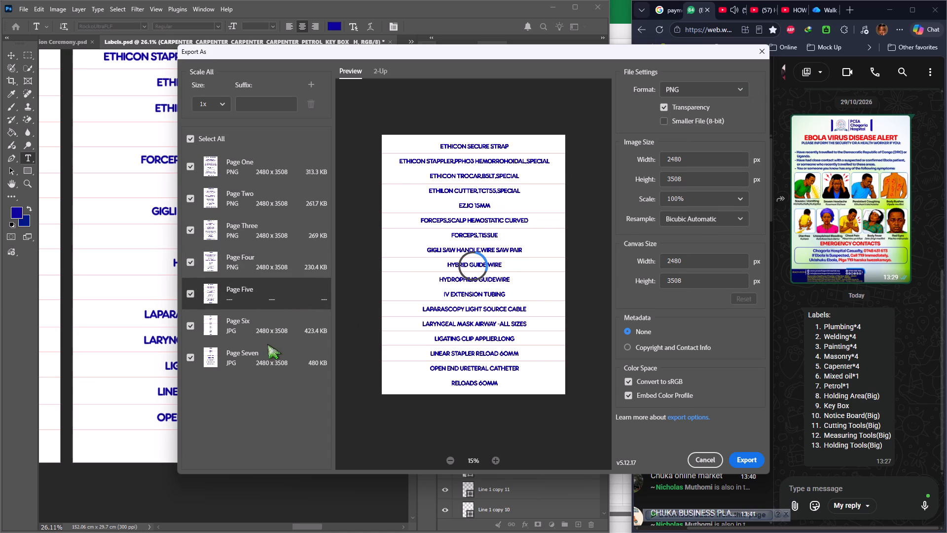
click(277, 327)
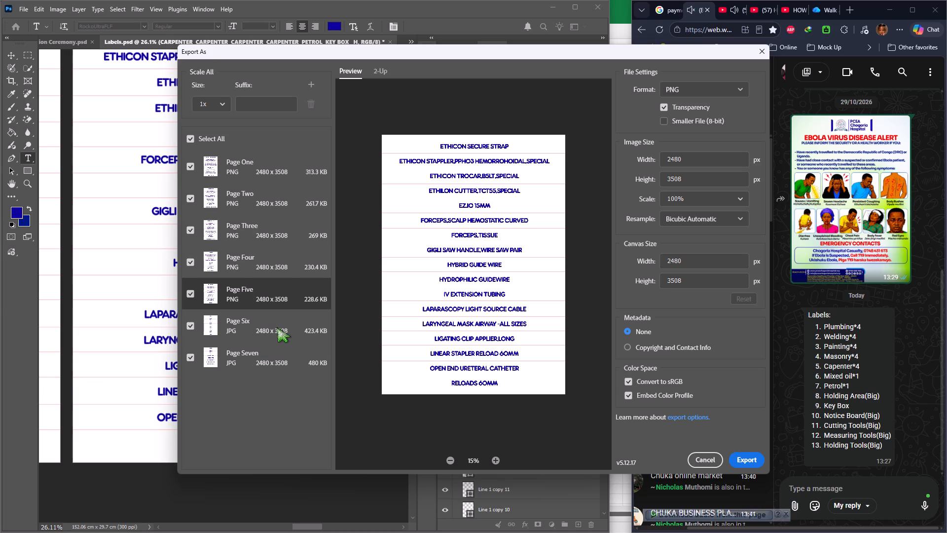
click(277, 327)
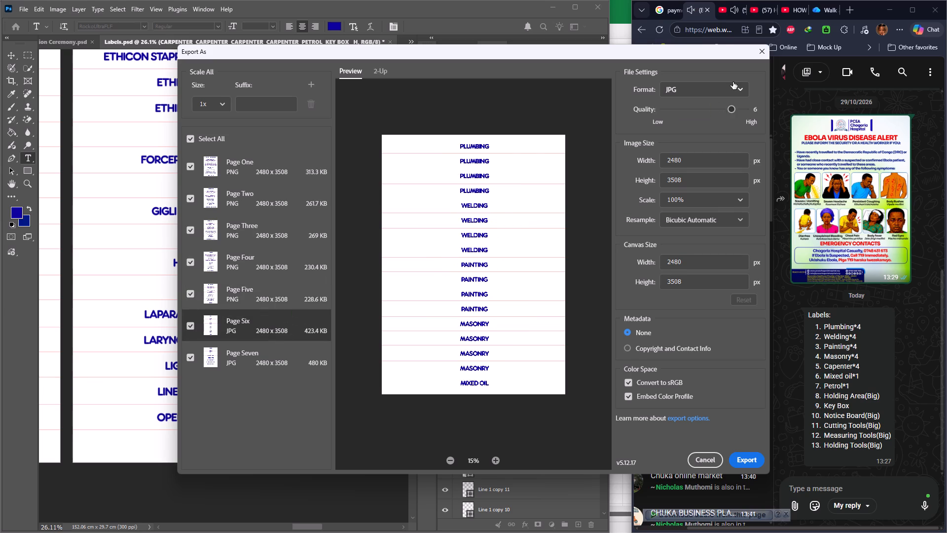
click(736, 91)
click(705, 105)
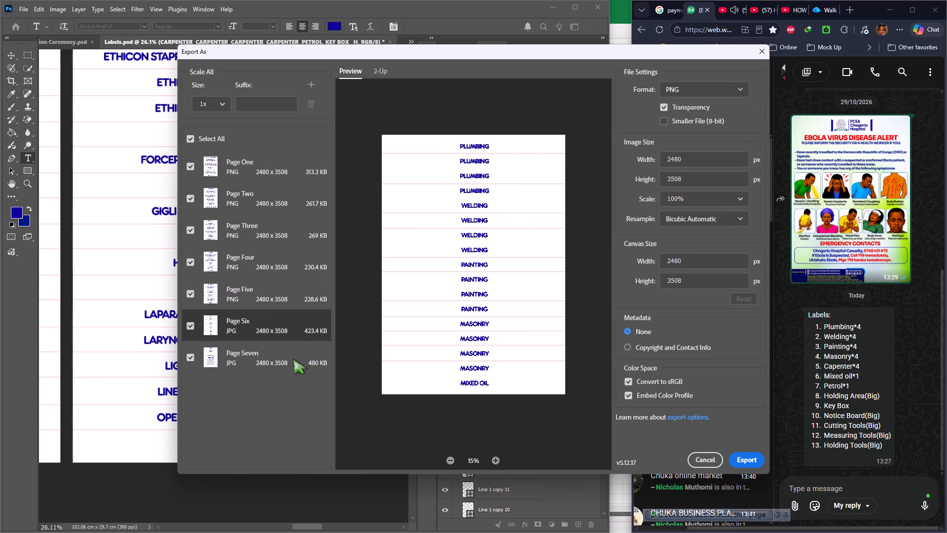
click(293, 360)
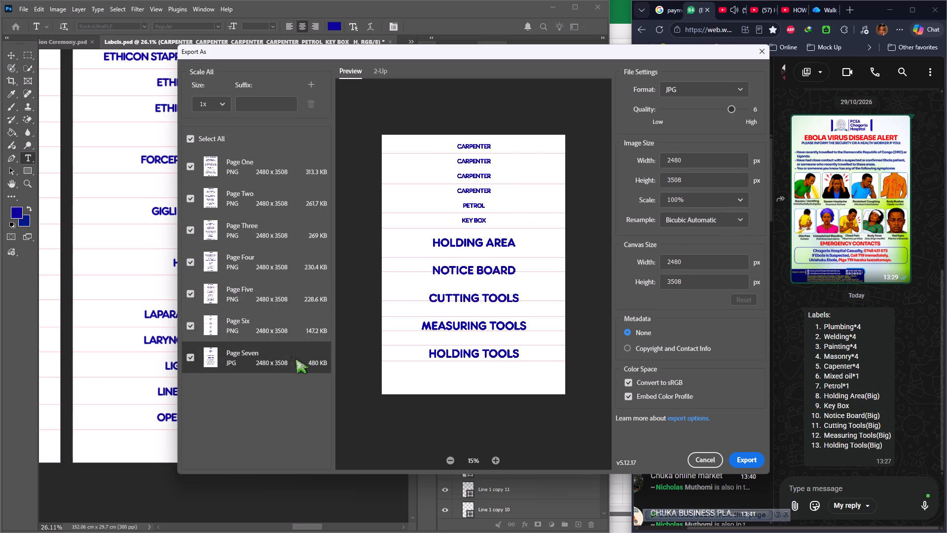
click(731, 87)
click(688, 105)
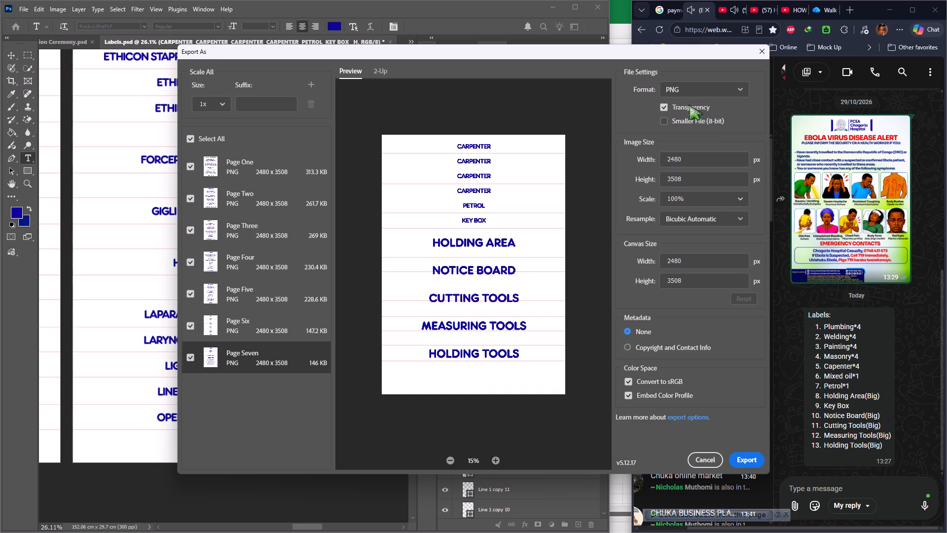
Export all seven label pages, choosing the Desktop as the destination folder.
click(753, 457)
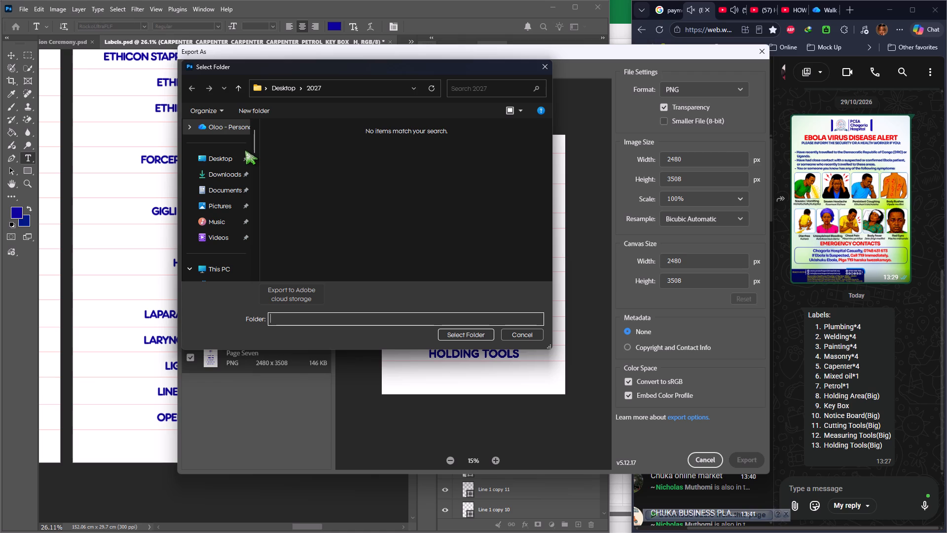
click(226, 158)
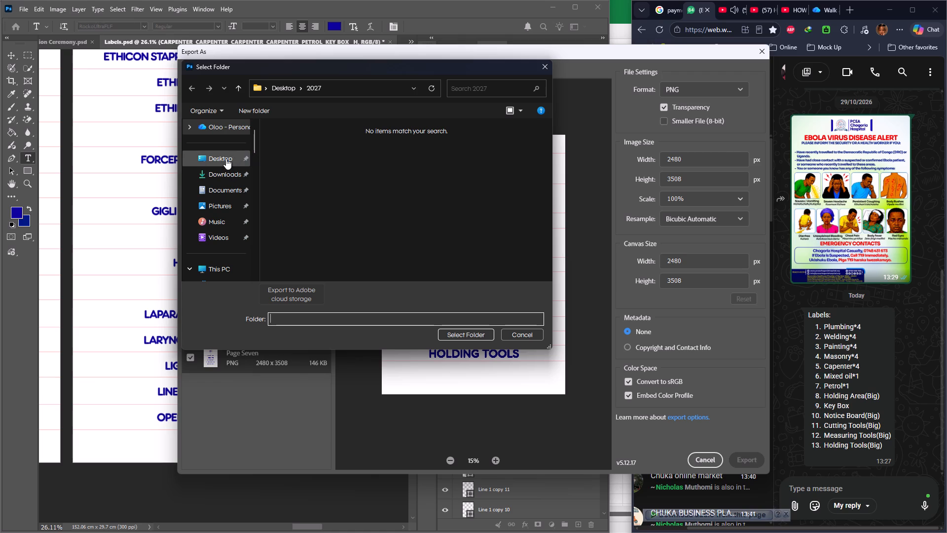
scroll(455, 254, down, 8)
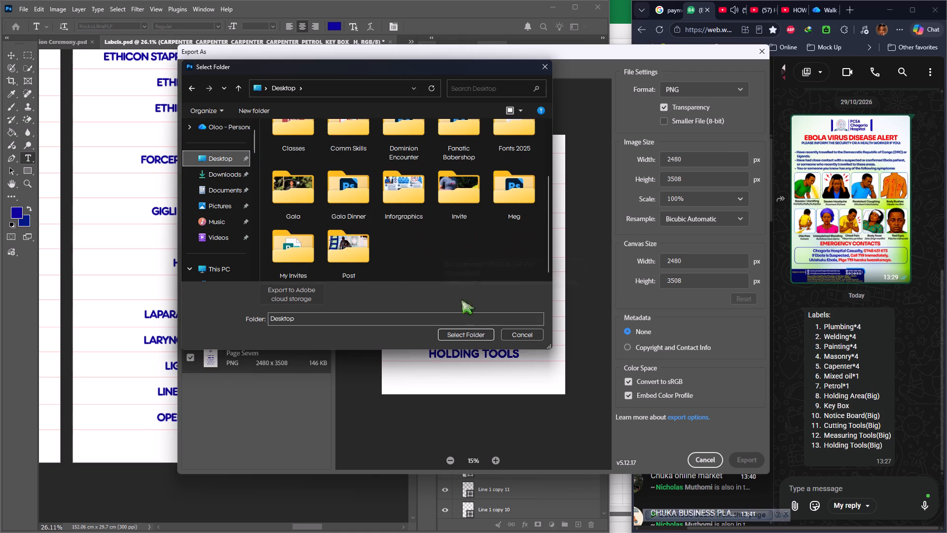
click(462, 334)
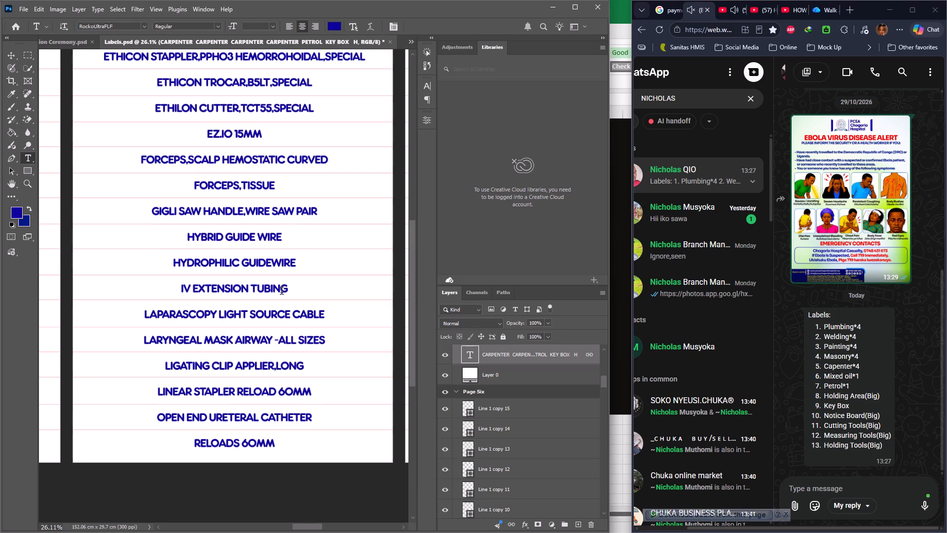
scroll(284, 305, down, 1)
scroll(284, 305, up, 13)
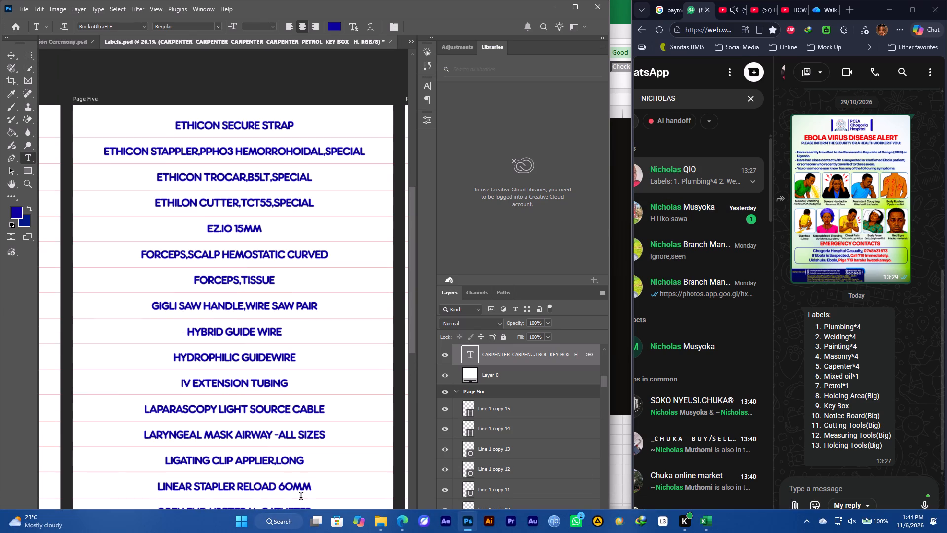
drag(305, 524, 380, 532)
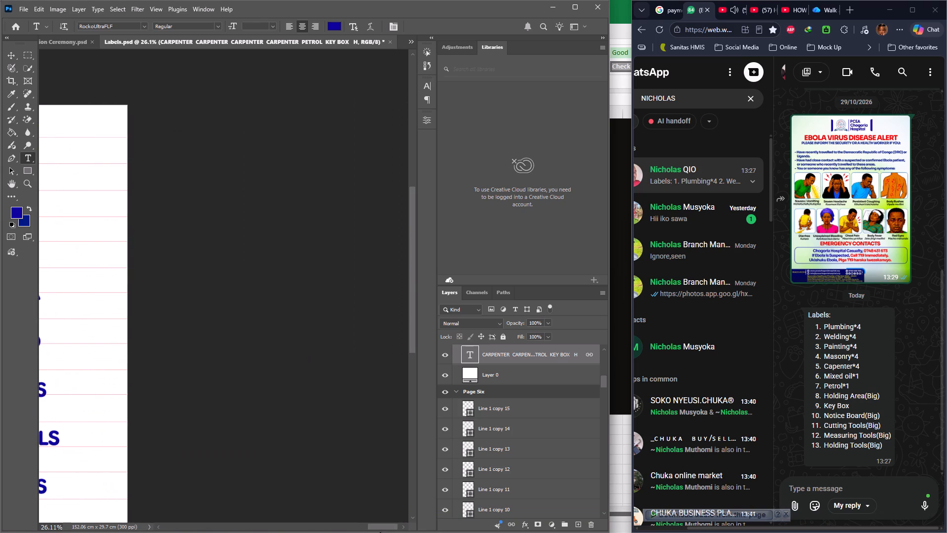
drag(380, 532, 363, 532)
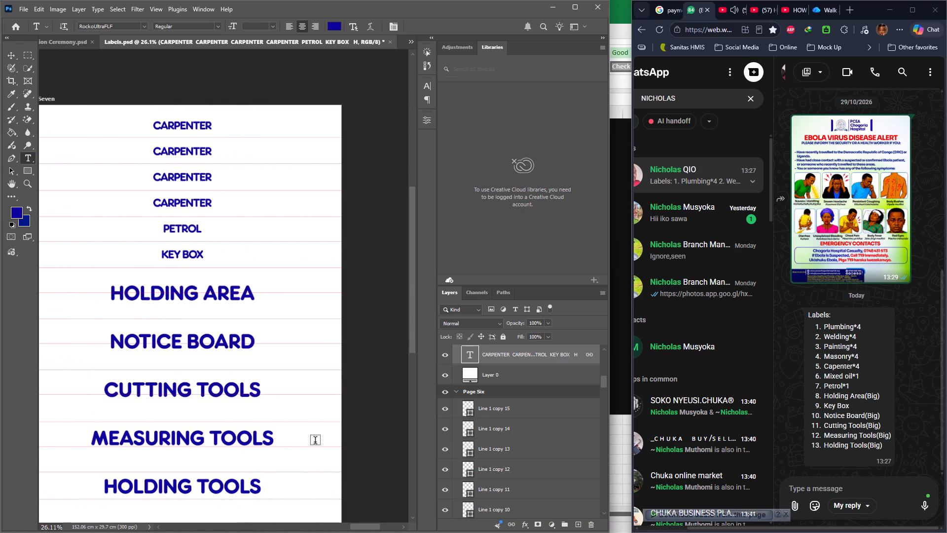
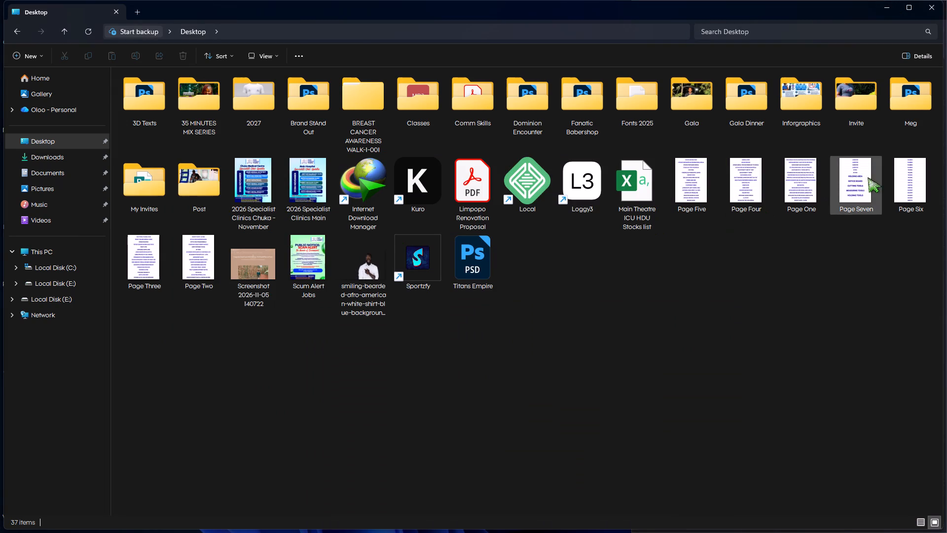
Open the exported Page Seven image from the Desktop folder.
triple_click(857, 181)
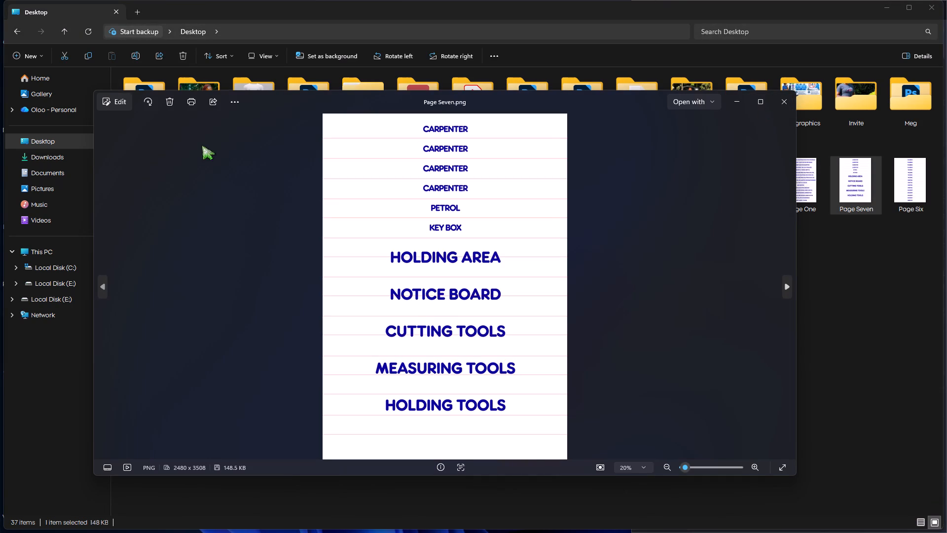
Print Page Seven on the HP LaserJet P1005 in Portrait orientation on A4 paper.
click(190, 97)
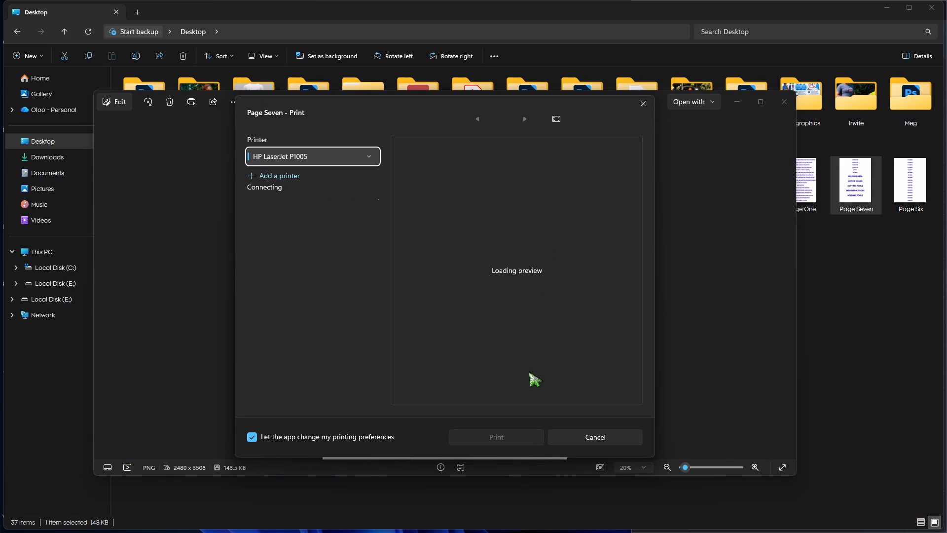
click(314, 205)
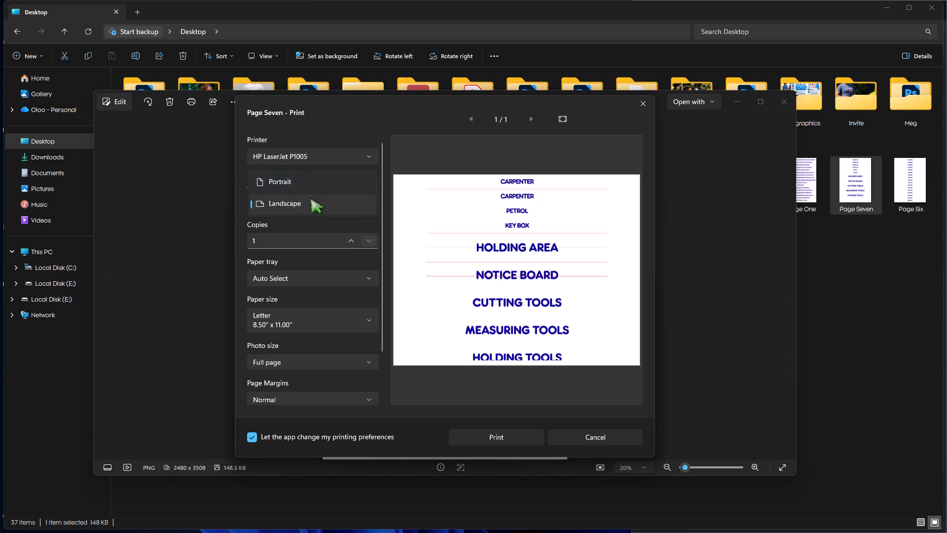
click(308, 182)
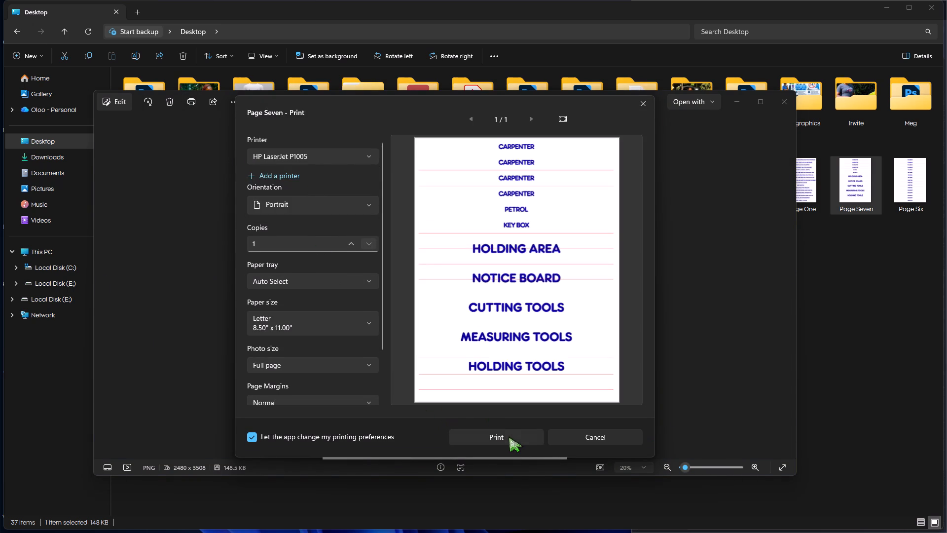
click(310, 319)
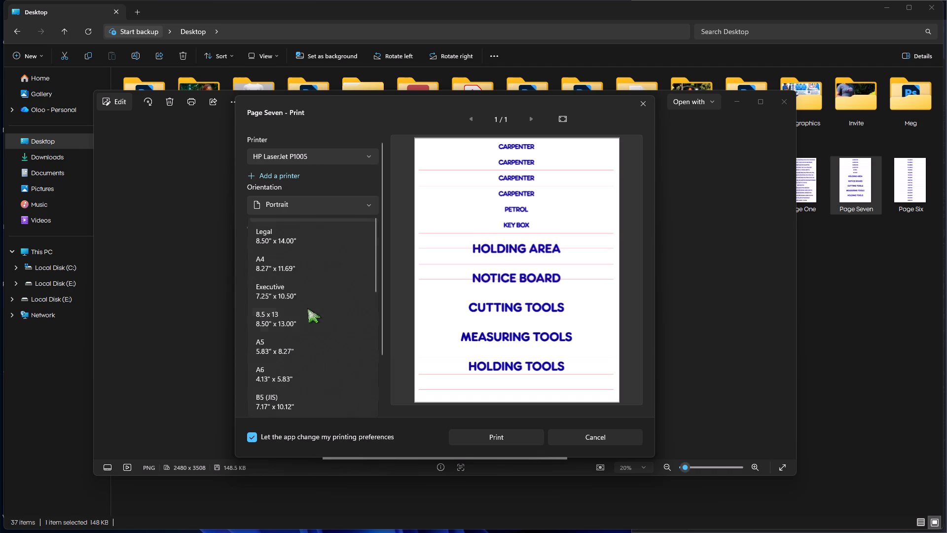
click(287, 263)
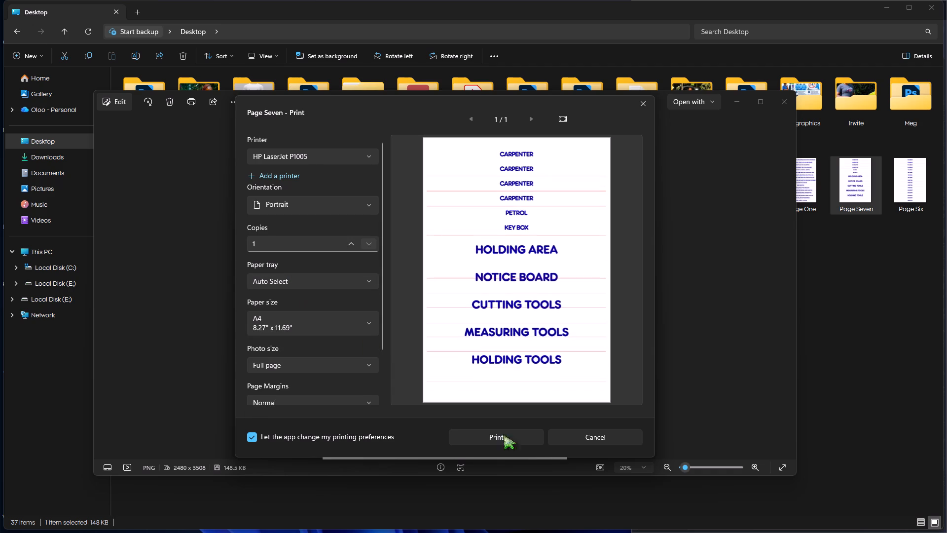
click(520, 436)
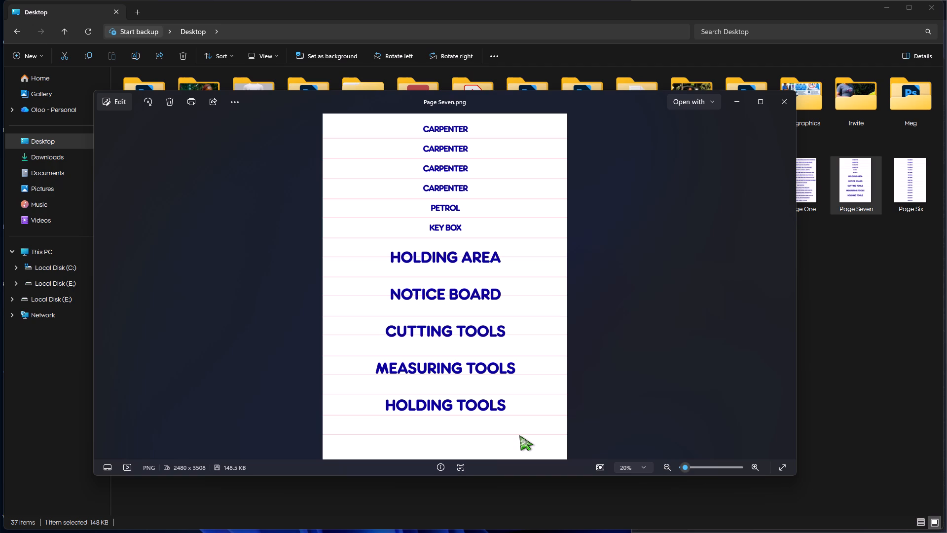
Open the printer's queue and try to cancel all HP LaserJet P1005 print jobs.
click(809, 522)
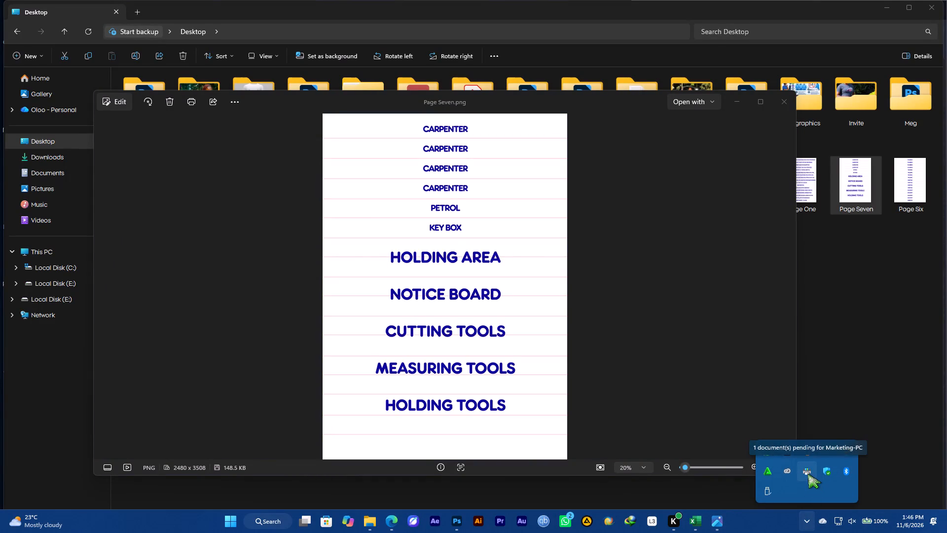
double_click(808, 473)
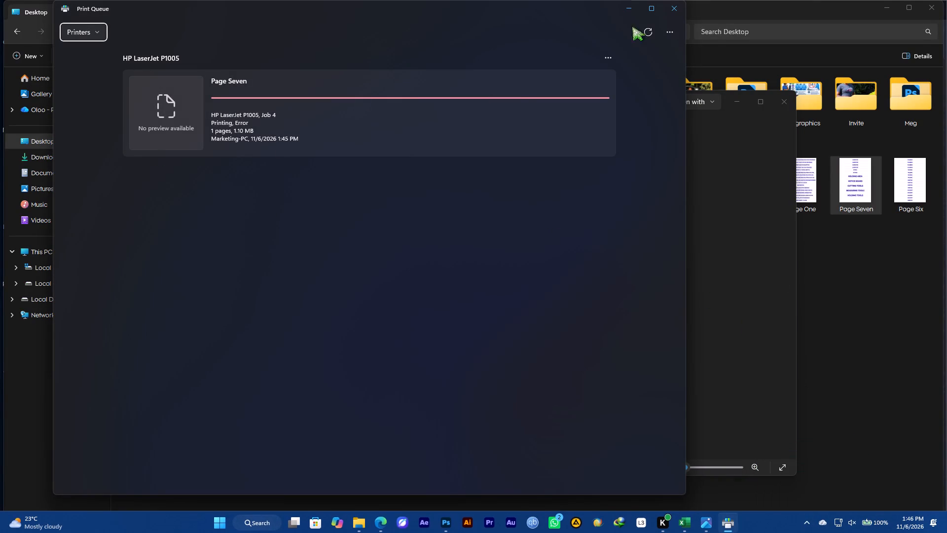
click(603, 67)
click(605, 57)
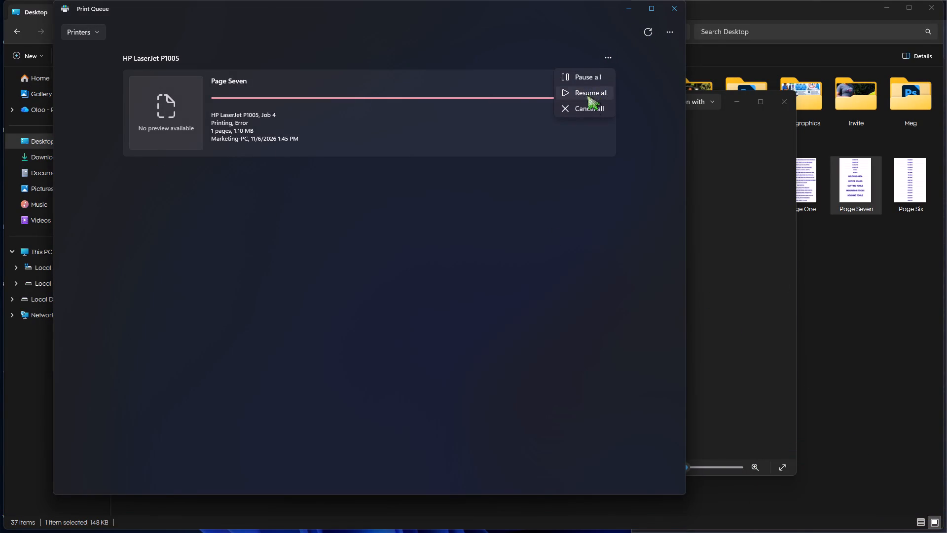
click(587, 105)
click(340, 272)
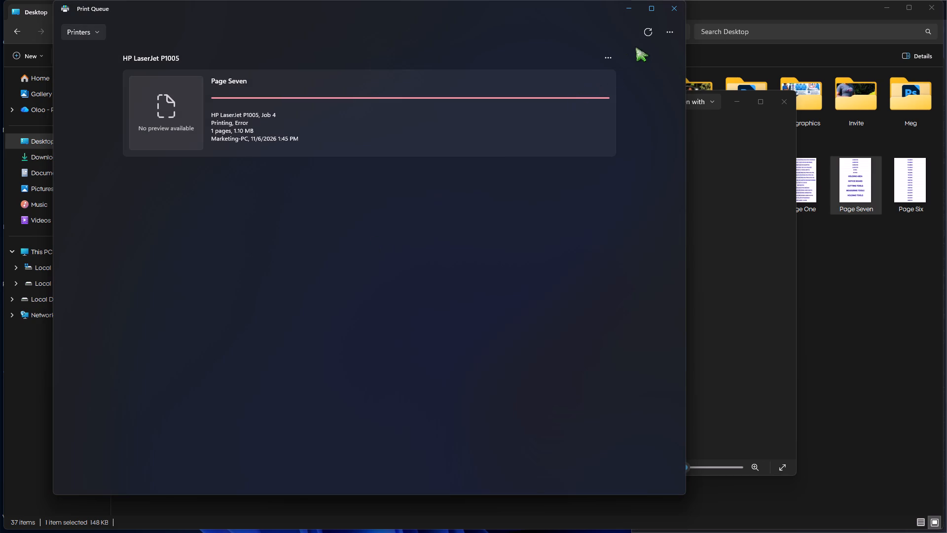
Refresh the print queue repeatedly to check the status of the Page Seven job, and close the queue.
click(656, 17)
click(648, 31)
click(668, 35)
click(645, 30)
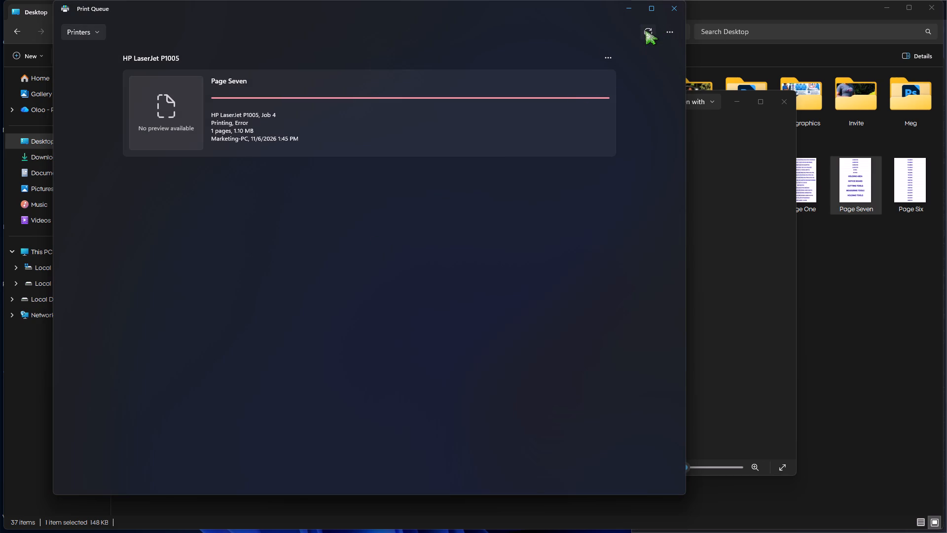
click(645, 30)
click(643, 33)
click(646, 34)
click(670, 14)
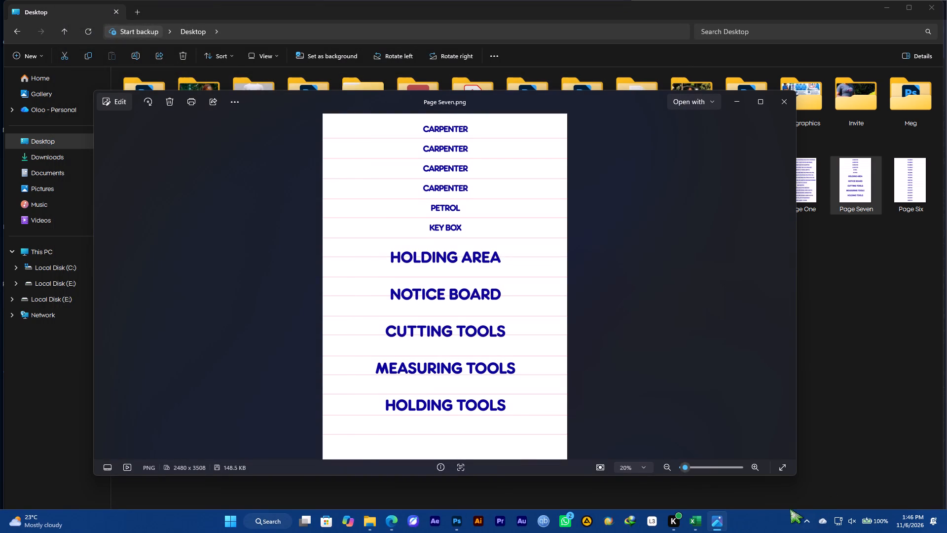
Reopen the print queue and refresh it to recheck the Page Seven job.
click(805, 518)
double_click(803, 469)
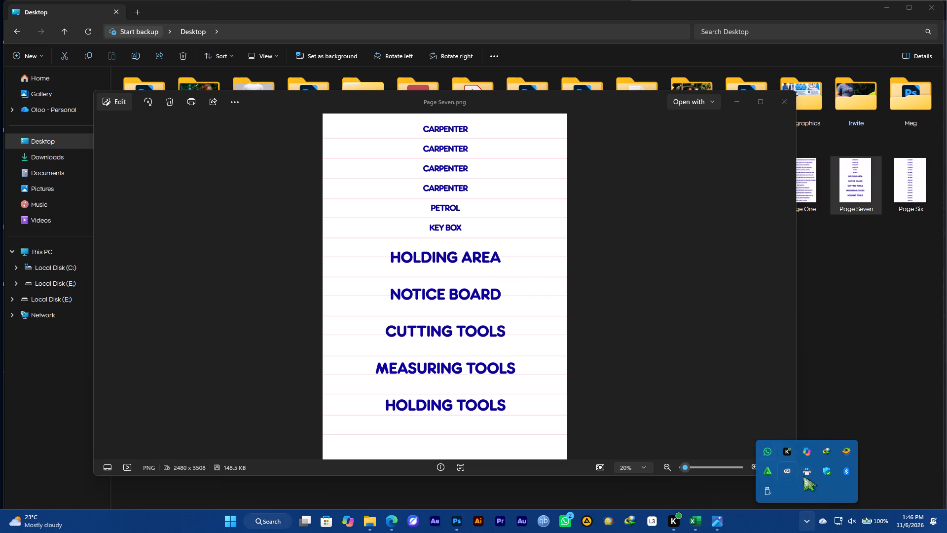
double_click(808, 475)
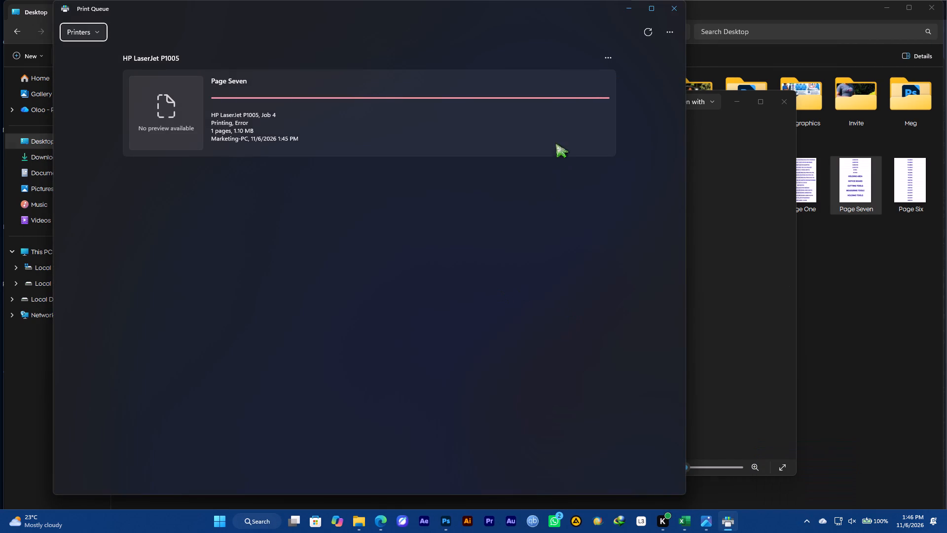
click(664, 31)
click(643, 34)
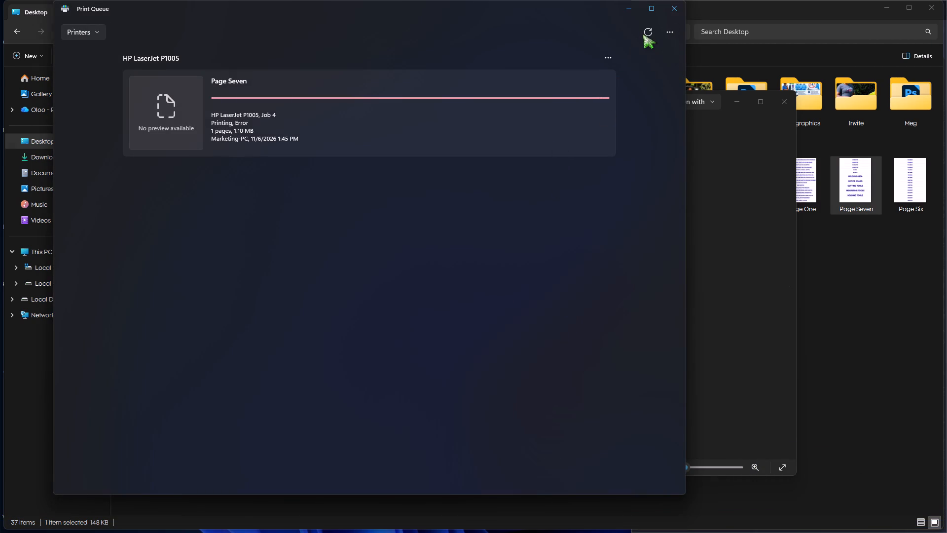
click(649, 32)
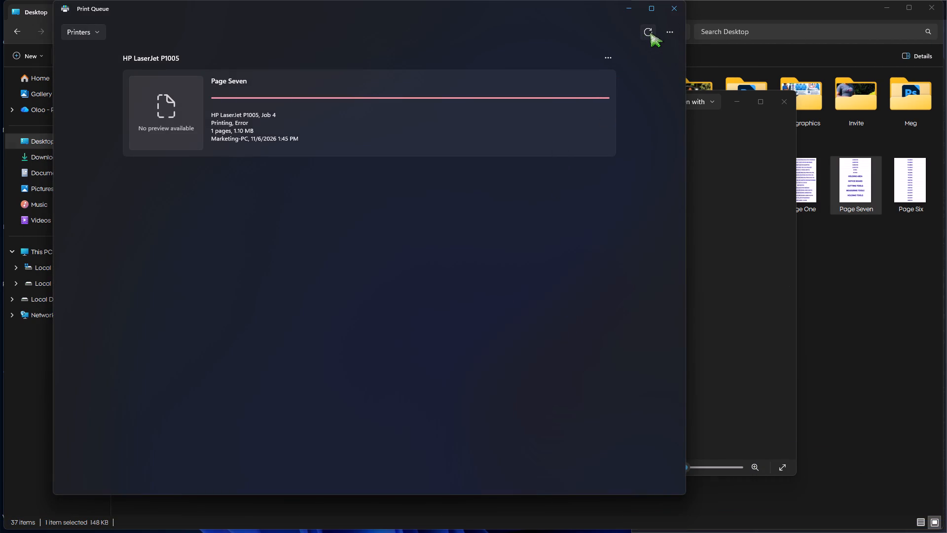
click(650, 32)
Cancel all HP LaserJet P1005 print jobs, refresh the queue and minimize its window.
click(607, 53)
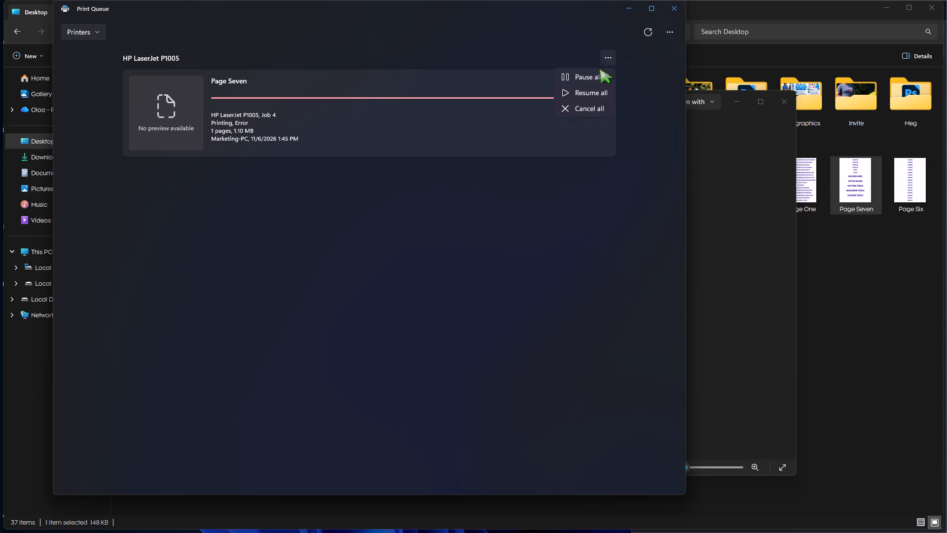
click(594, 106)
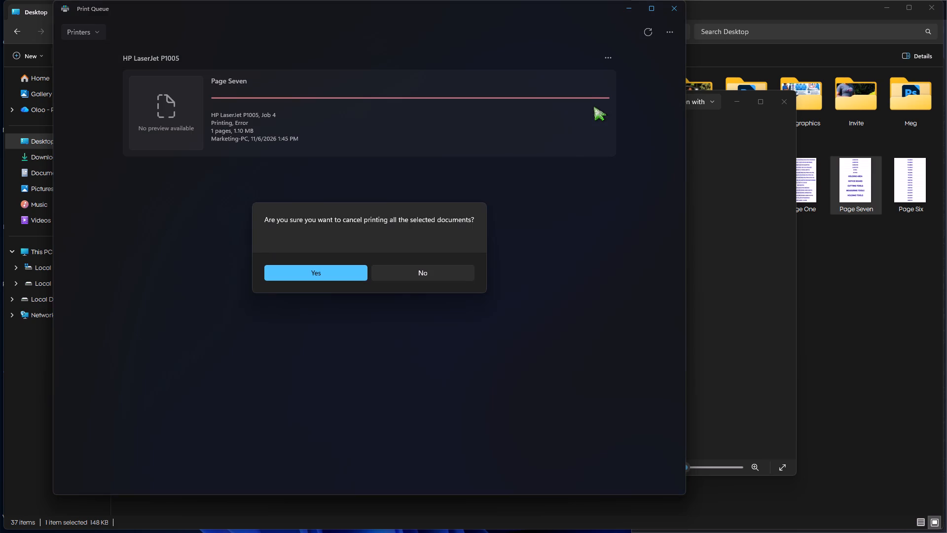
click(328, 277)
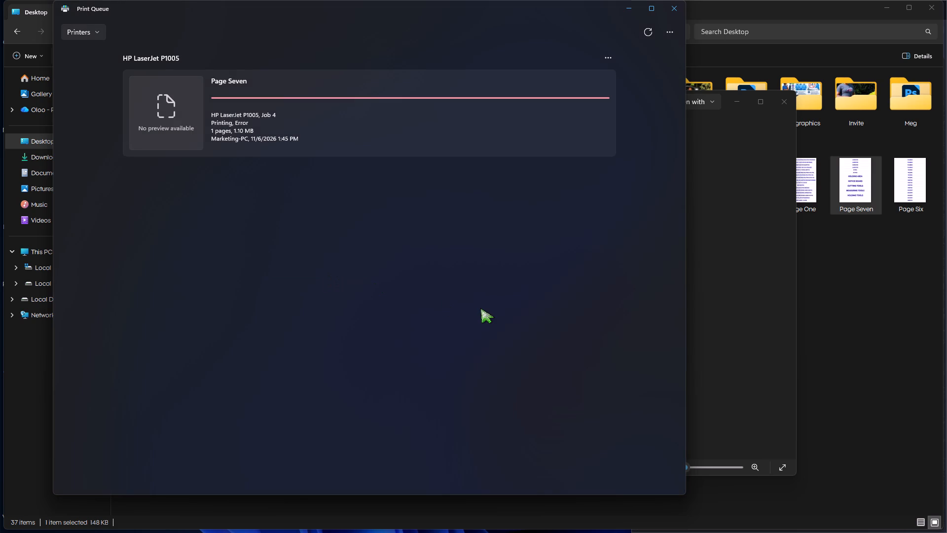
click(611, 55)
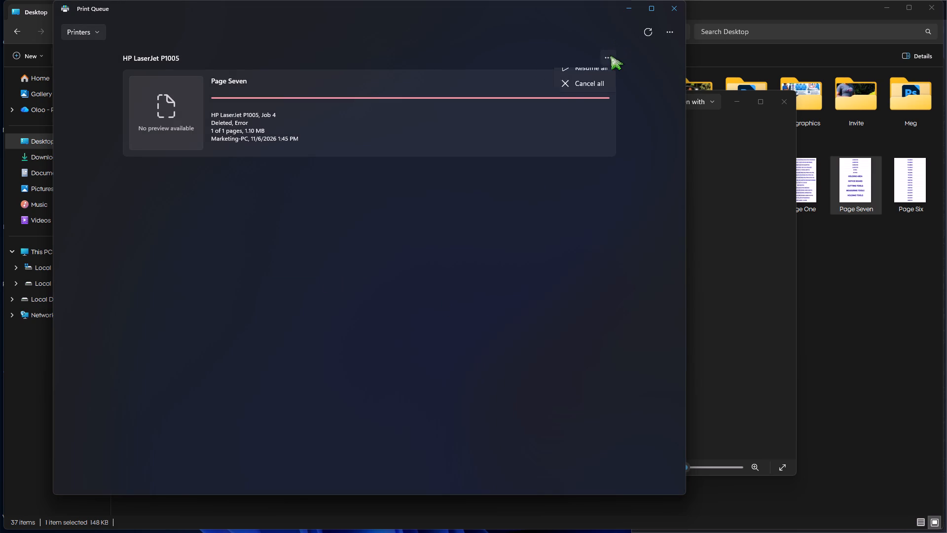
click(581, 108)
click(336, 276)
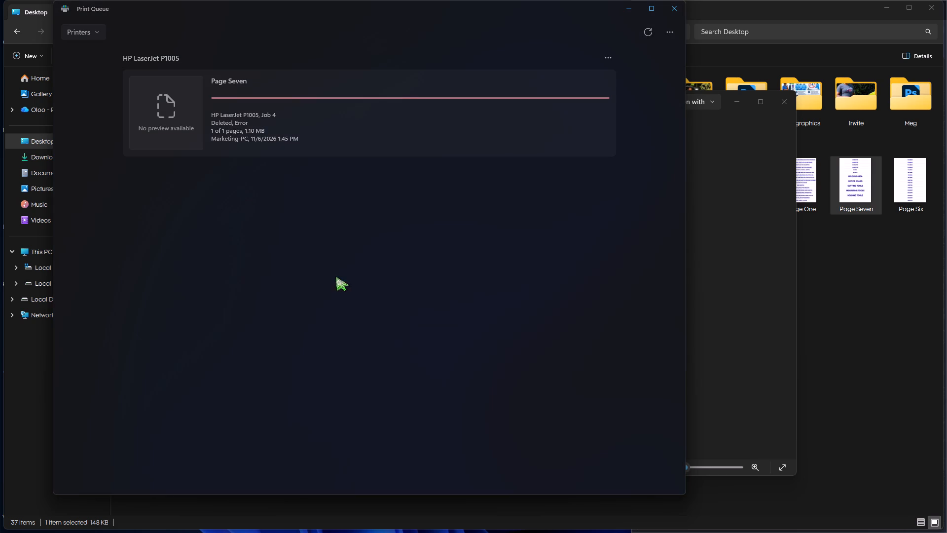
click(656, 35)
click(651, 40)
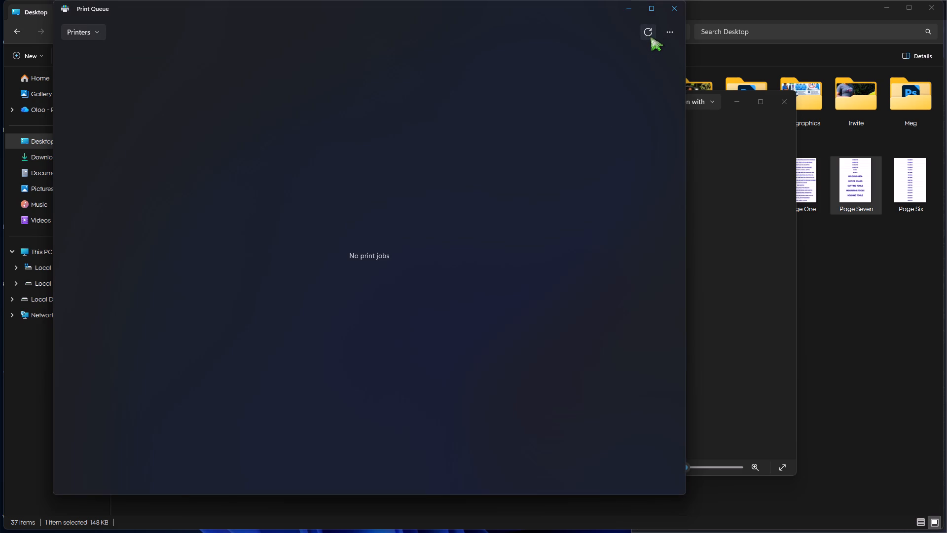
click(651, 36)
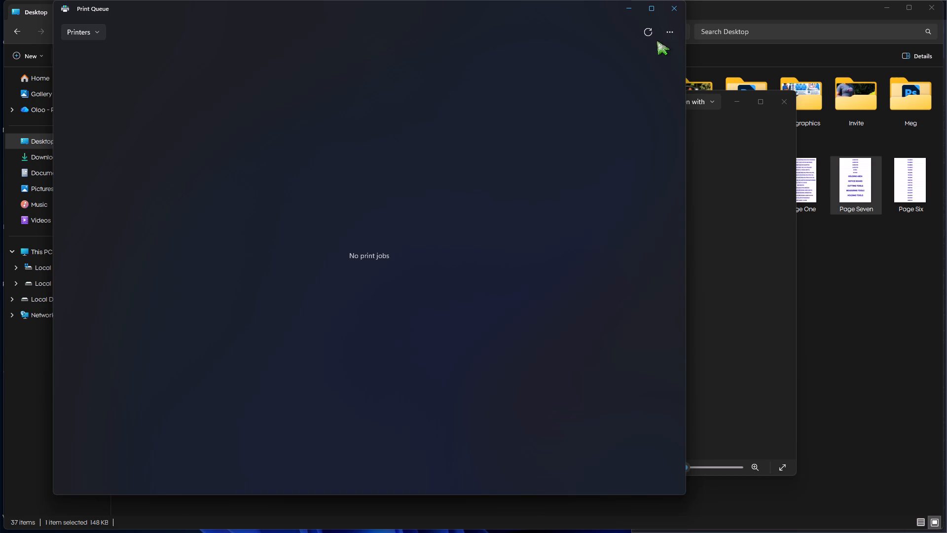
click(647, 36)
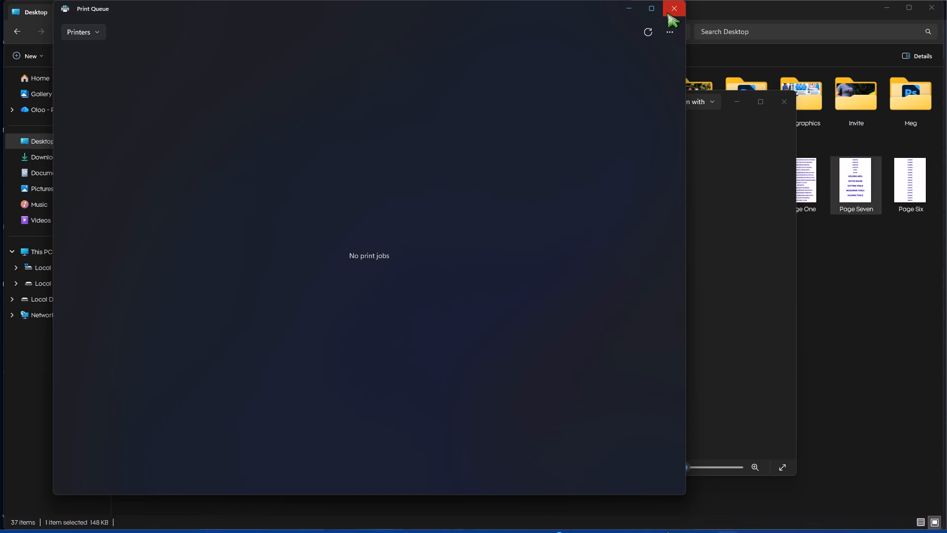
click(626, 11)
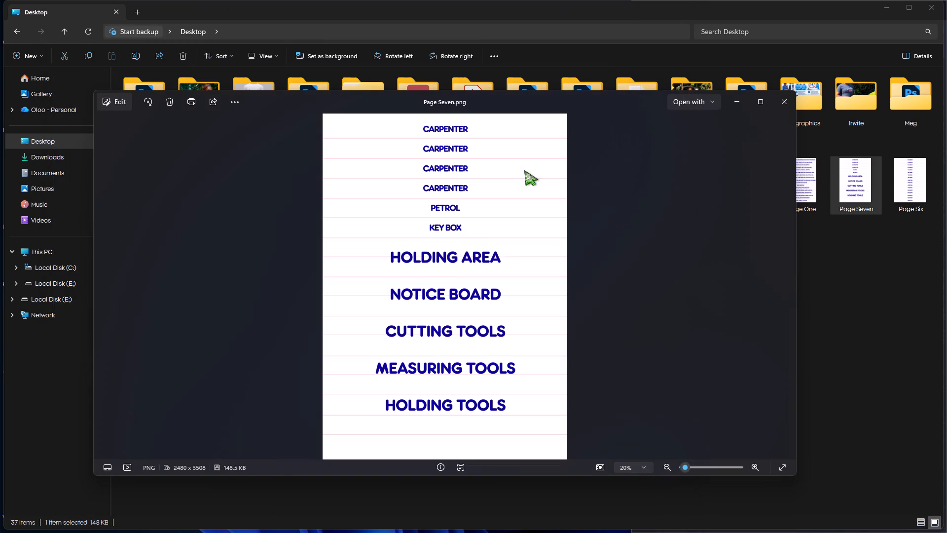
Print Page Seven again on the HP LaserJet P1005 in Portrait orientation on A4 paper.
click(190, 103)
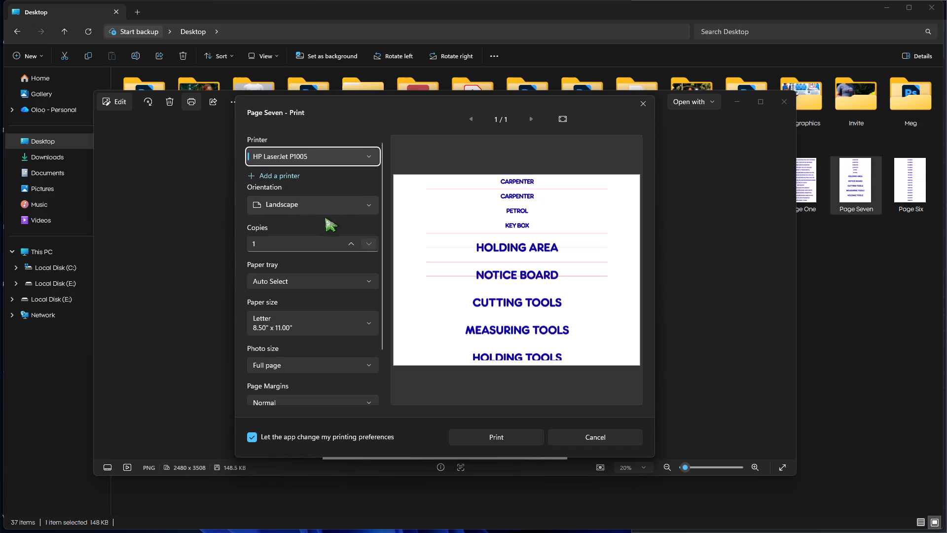
click(326, 204)
click(322, 183)
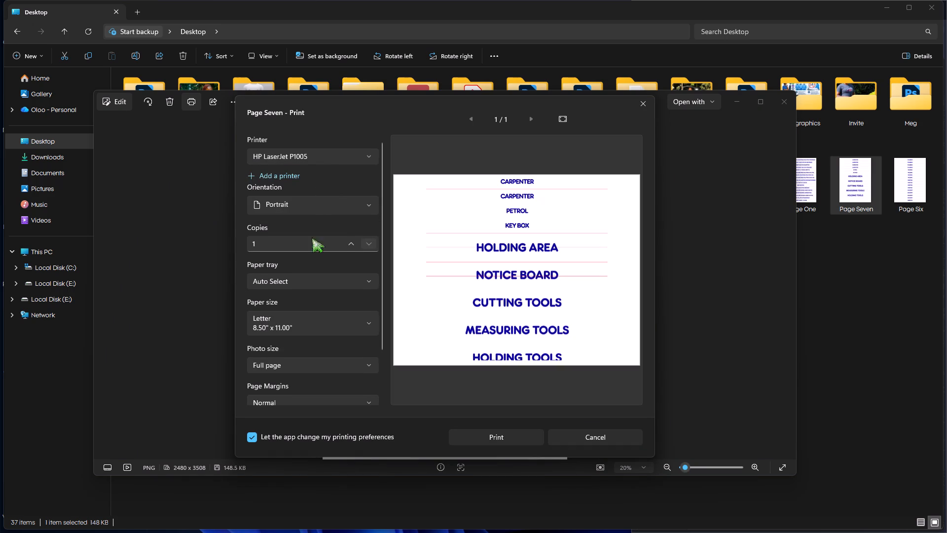
click(316, 318)
scroll(320, 305, up, 5)
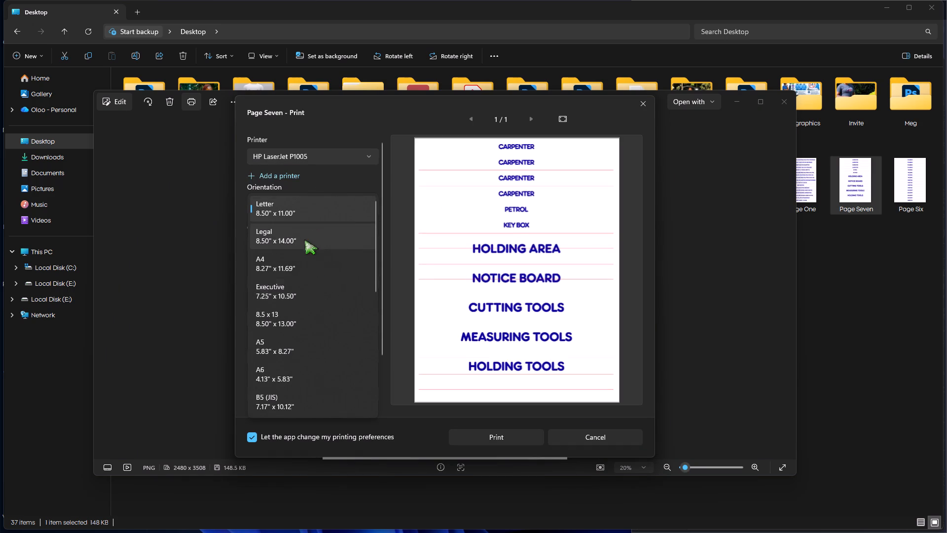
scroll(305, 239, up, 3)
click(301, 241)
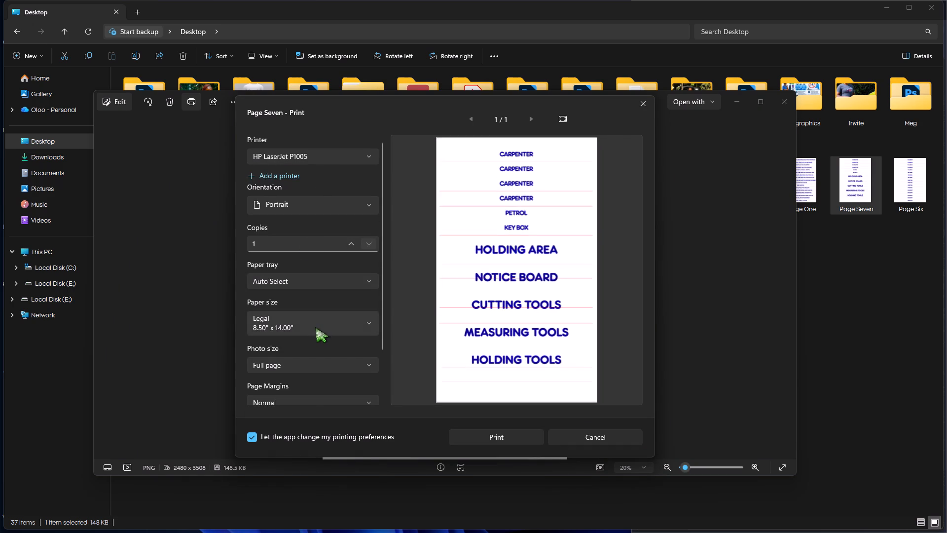
click(316, 327)
click(304, 264)
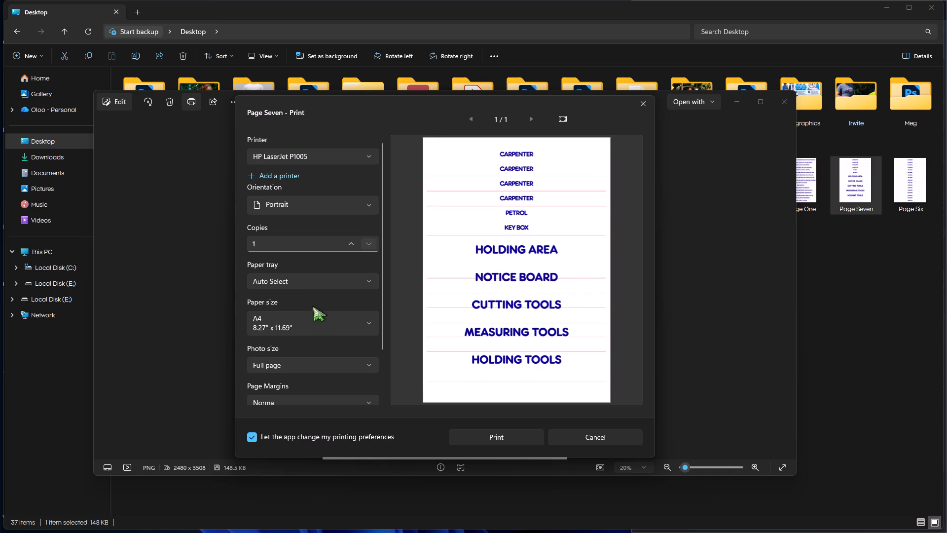
scroll(311, 350, down, 7)
click(493, 436)
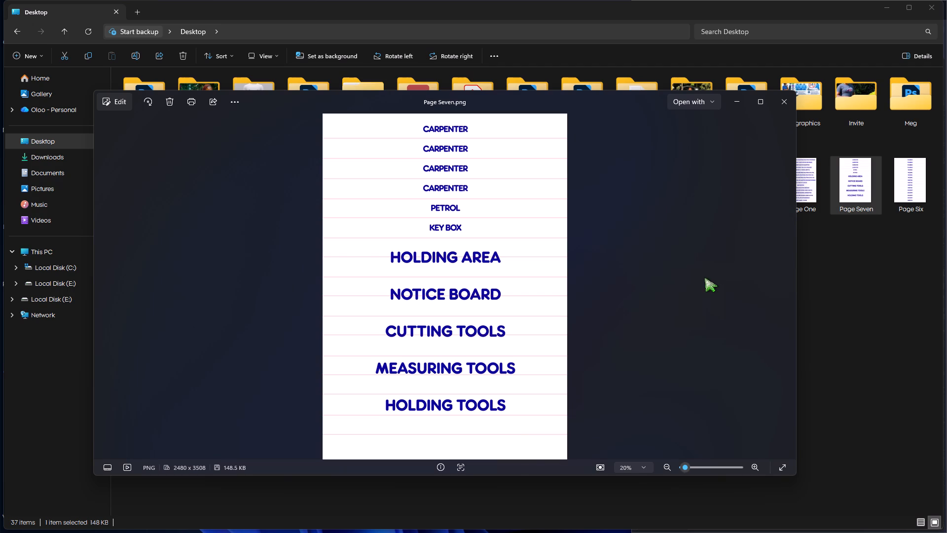
Bring back the print queue and refresh it to check the new Page Seven job.
click(725, 522)
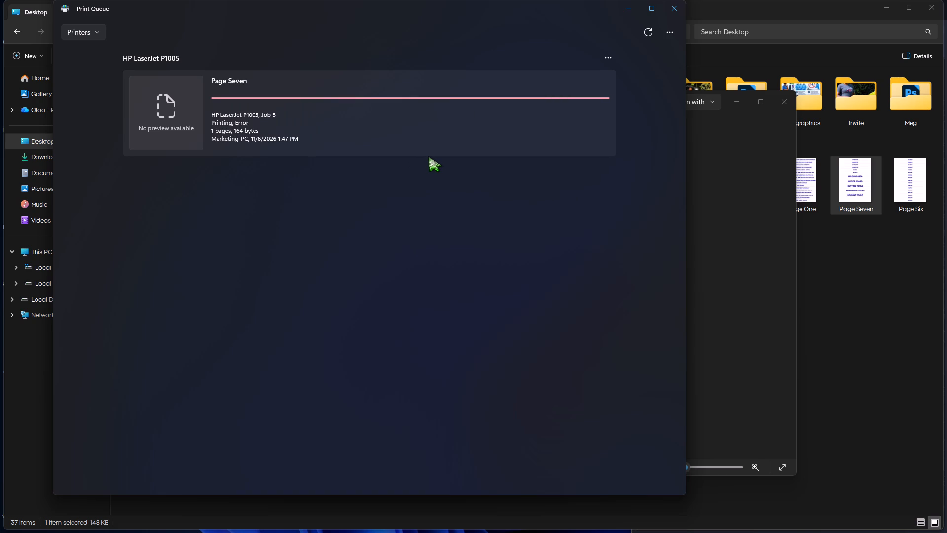
click(646, 30)
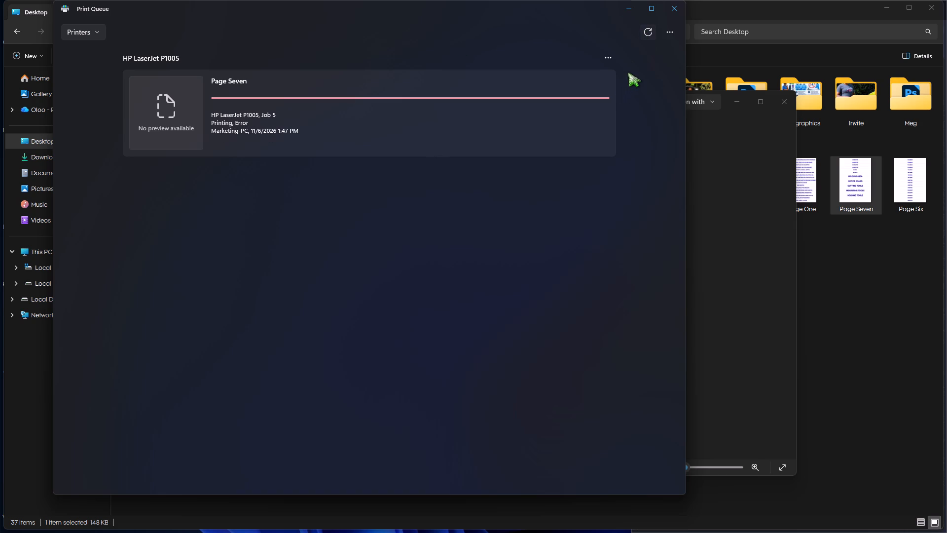
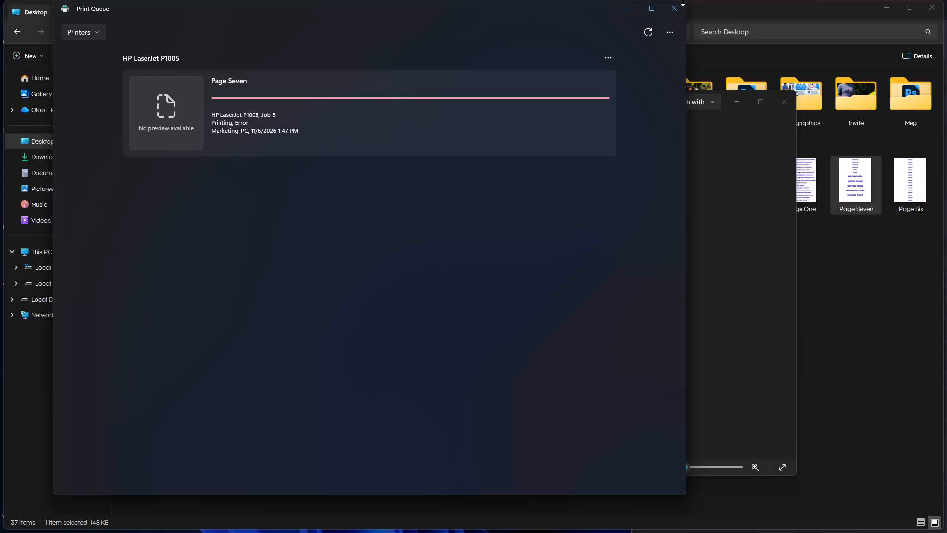
Refresh the print queue repeatedly to recheck the status of the Page Seven job.
click(640, 34)
click(644, 35)
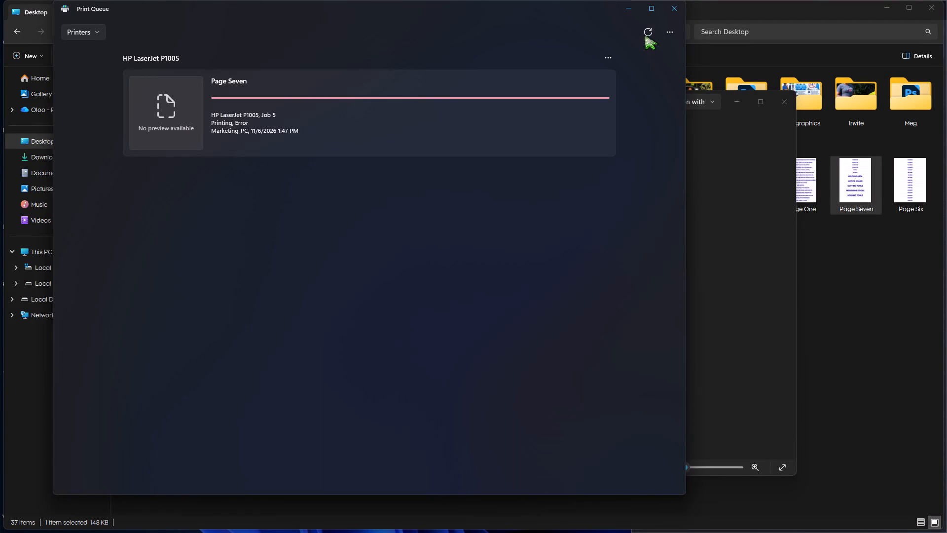
click(648, 35)
click(668, 34)
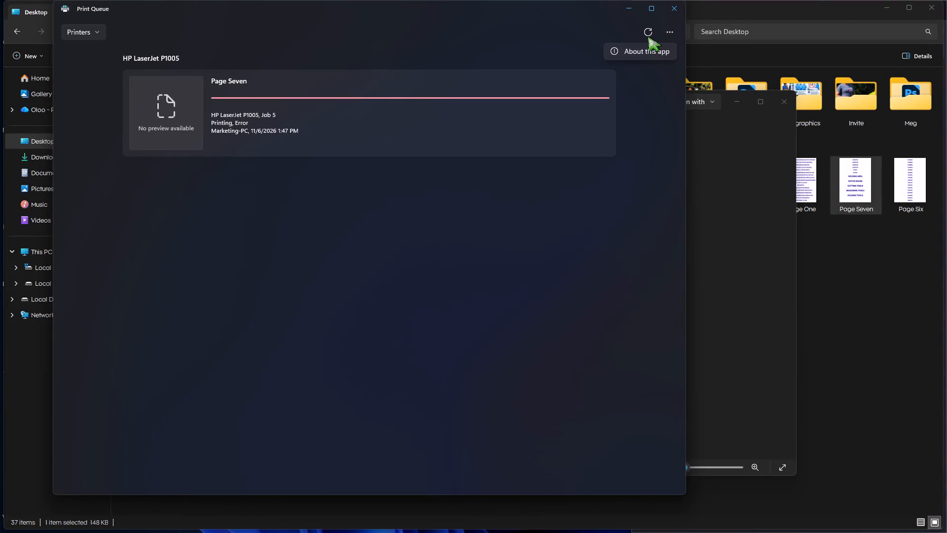
click(649, 35)
Cancel all HP LaserJet P1005 print jobs and refresh the queue to check the Page Seven job.
click(609, 60)
click(589, 107)
click(328, 274)
click(648, 33)
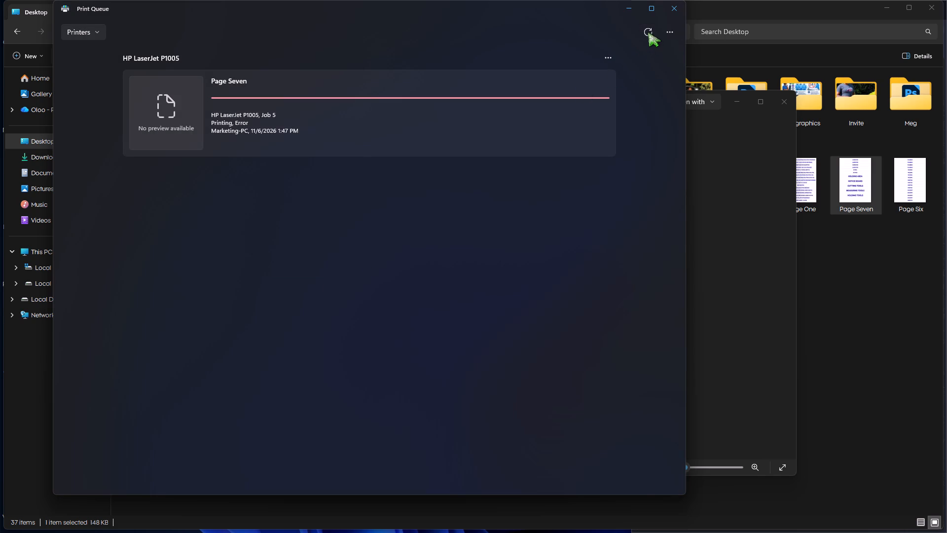
click(649, 31)
click(665, 31)
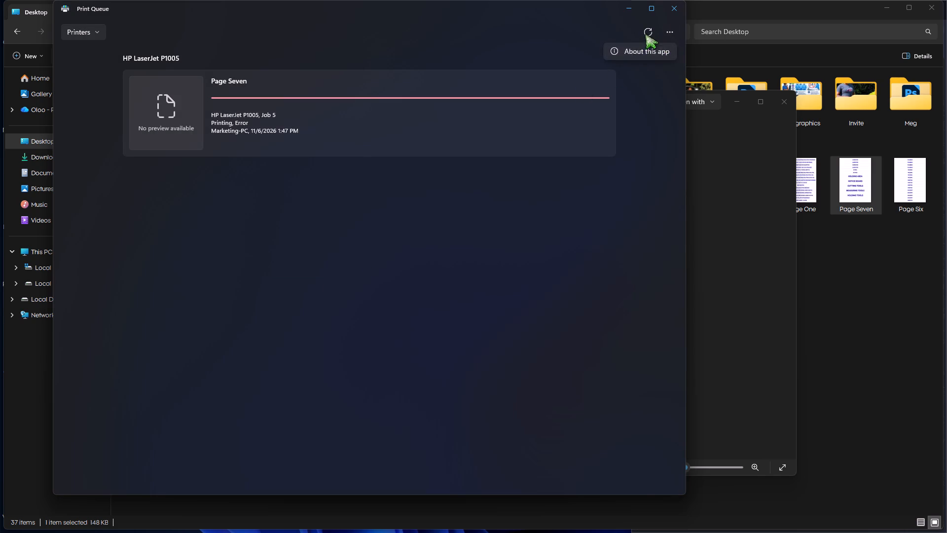
click(646, 34)
click(646, 33)
Cancel all HP LaserJet P1005 print jobs again, then refresh the queue and check which printer is selected.
click(606, 58)
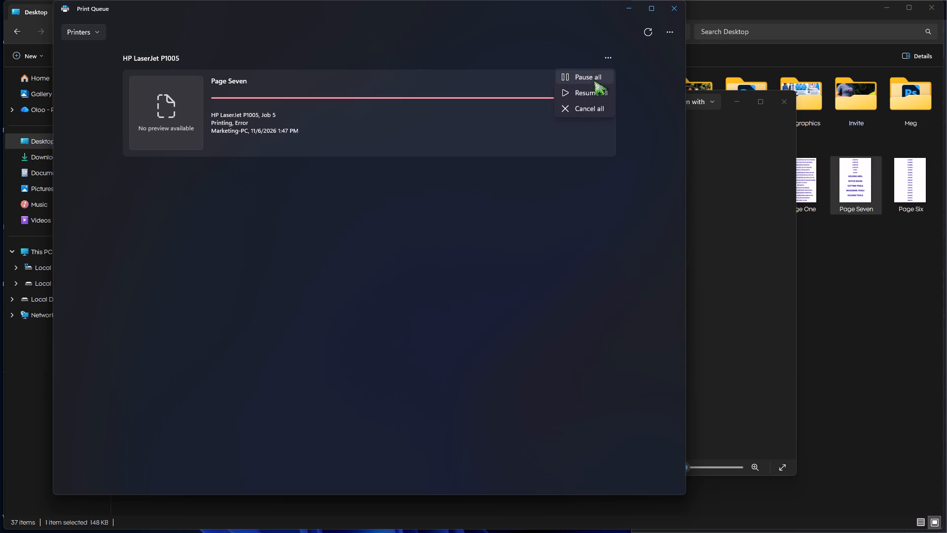
click(584, 105)
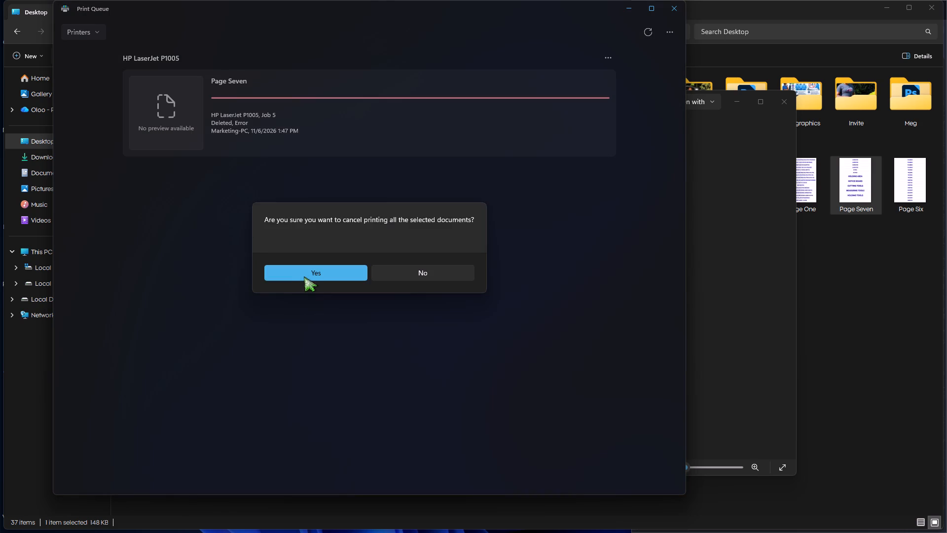
click(306, 273)
click(645, 37)
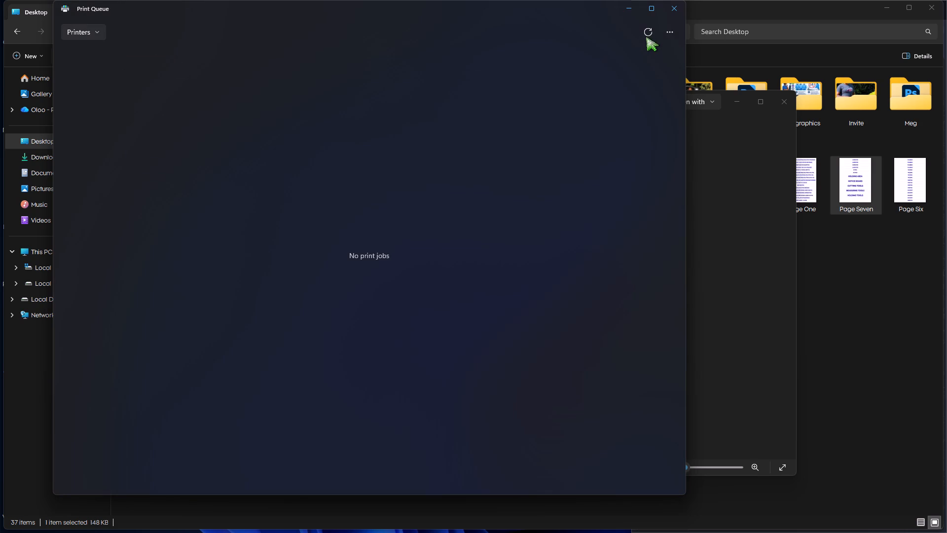
click(647, 33)
click(83, 33)
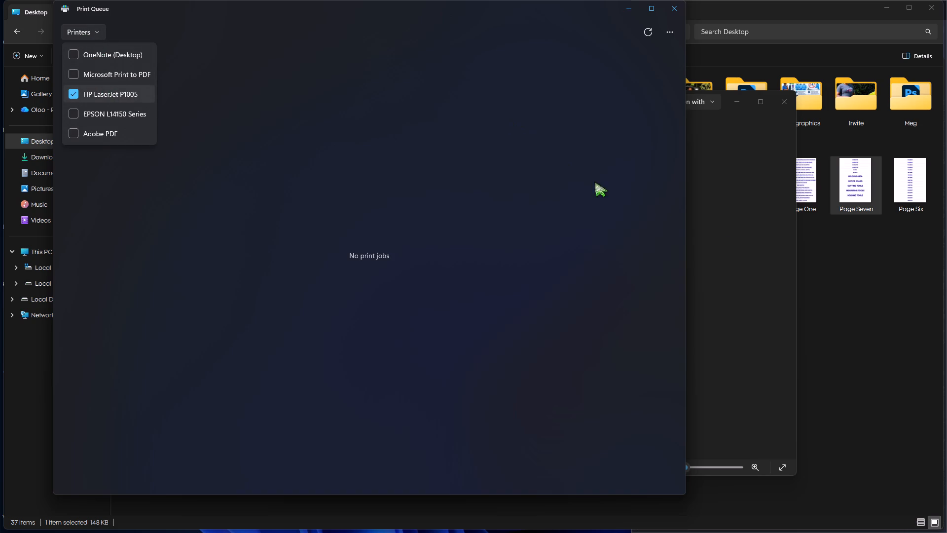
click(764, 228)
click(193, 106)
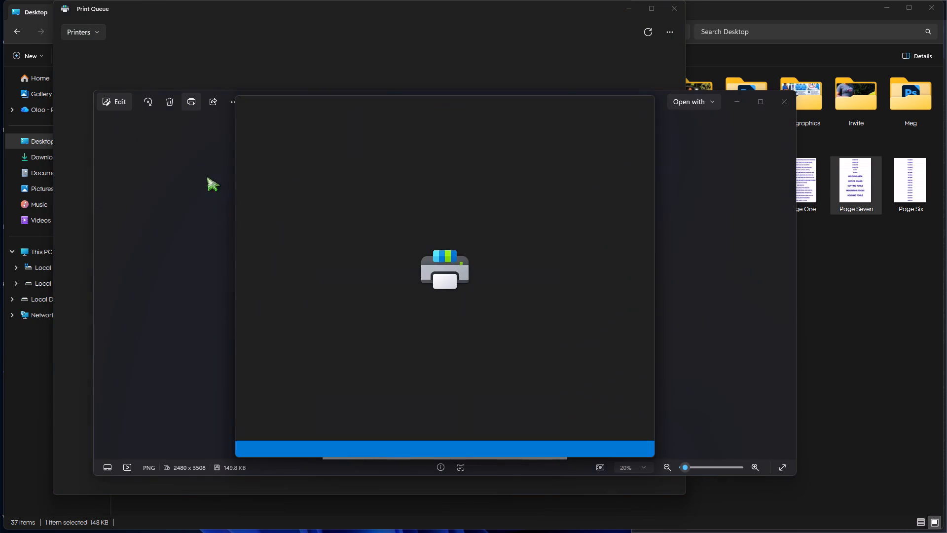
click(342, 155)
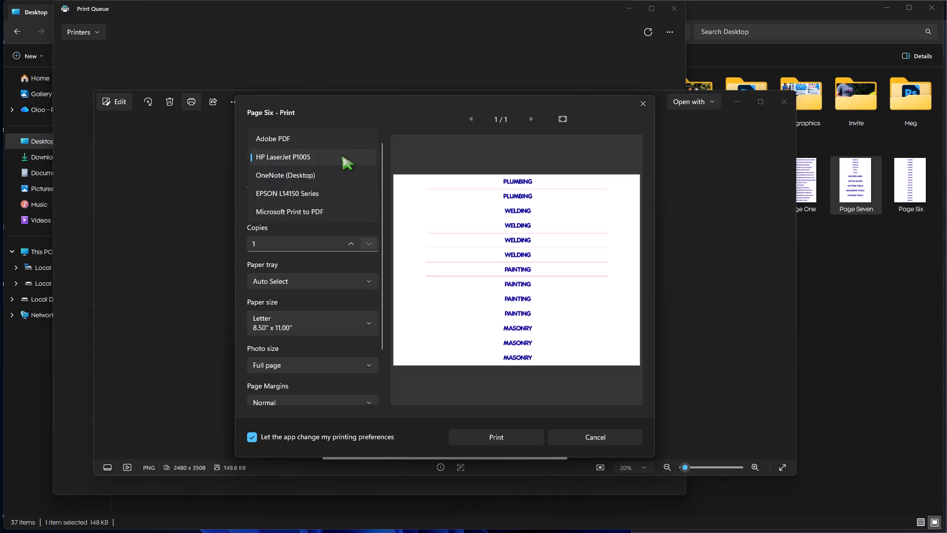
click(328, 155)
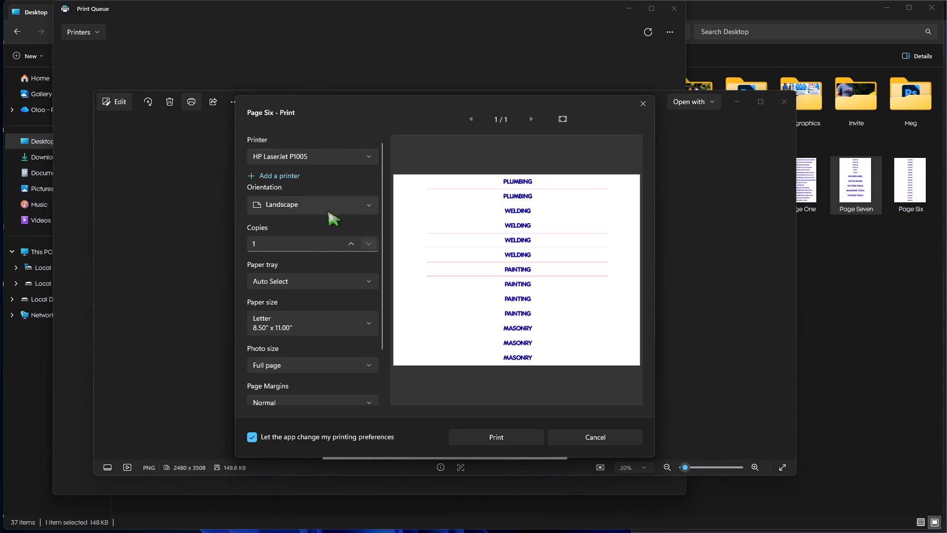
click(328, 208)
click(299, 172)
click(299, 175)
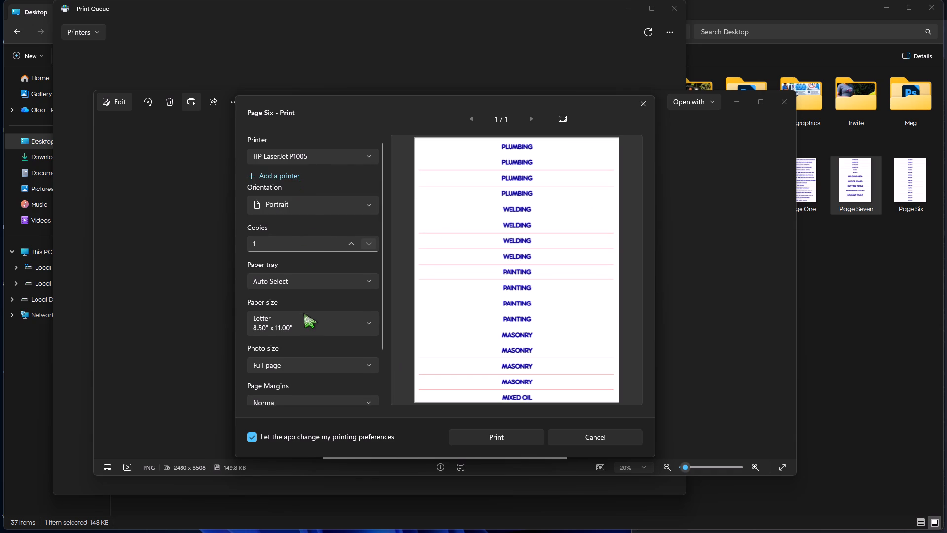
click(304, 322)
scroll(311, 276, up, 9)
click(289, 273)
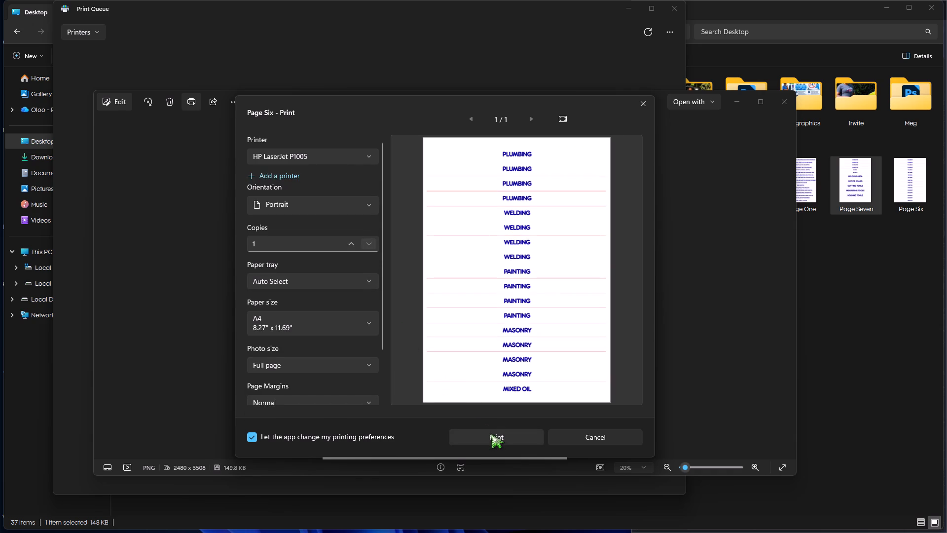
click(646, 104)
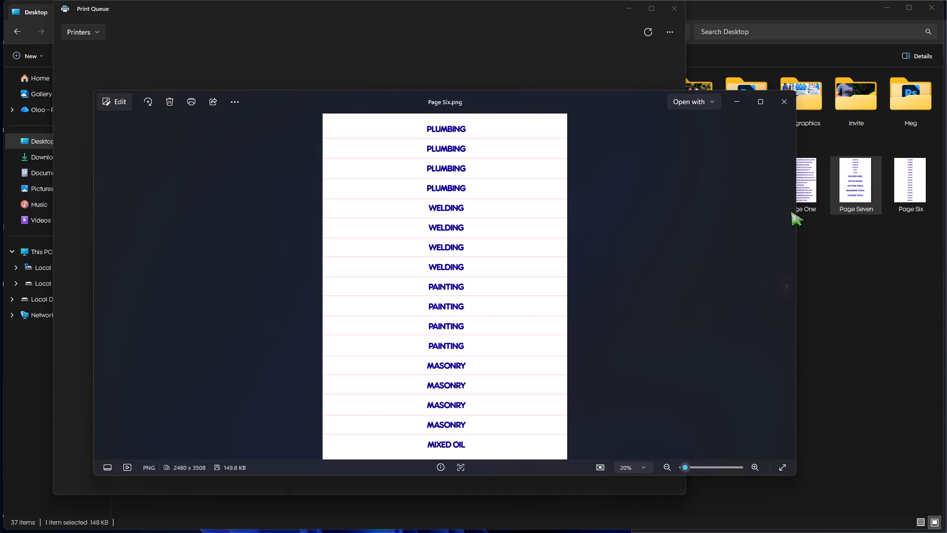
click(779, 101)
Open Page Seven from the Desktop folder and print it on the HP LaserJet P1005 in Portrait orientation on A4 paper.
double_click(854, 190)
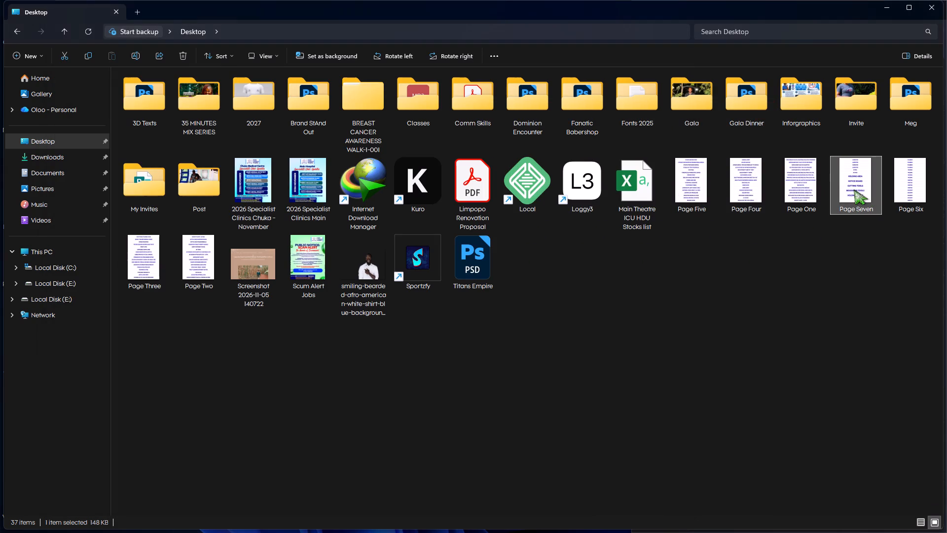
double_click(857, 186)
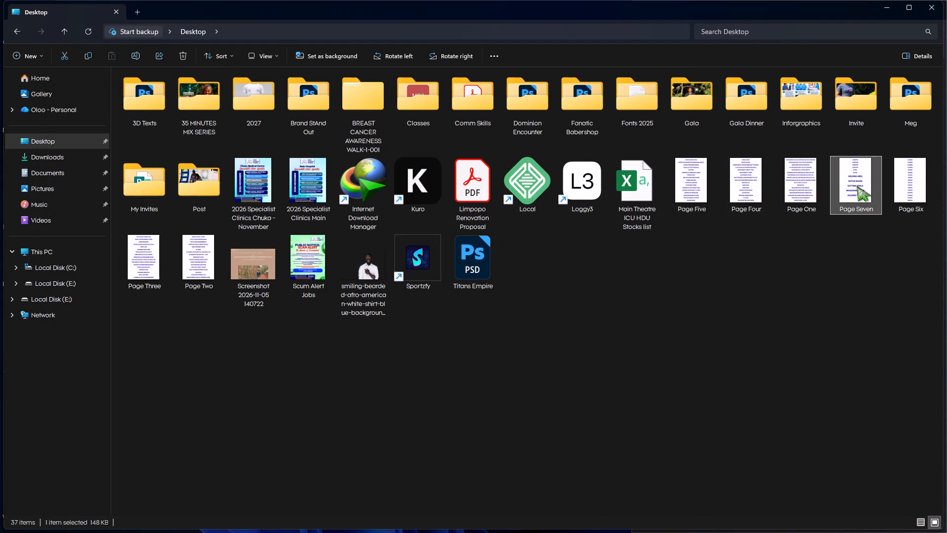
double_click(854, 184)
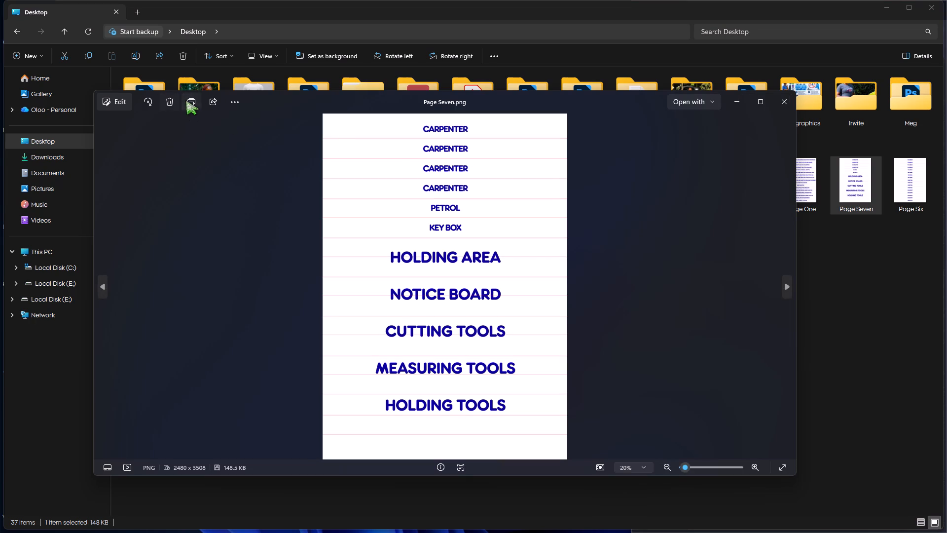
click(186, 100)
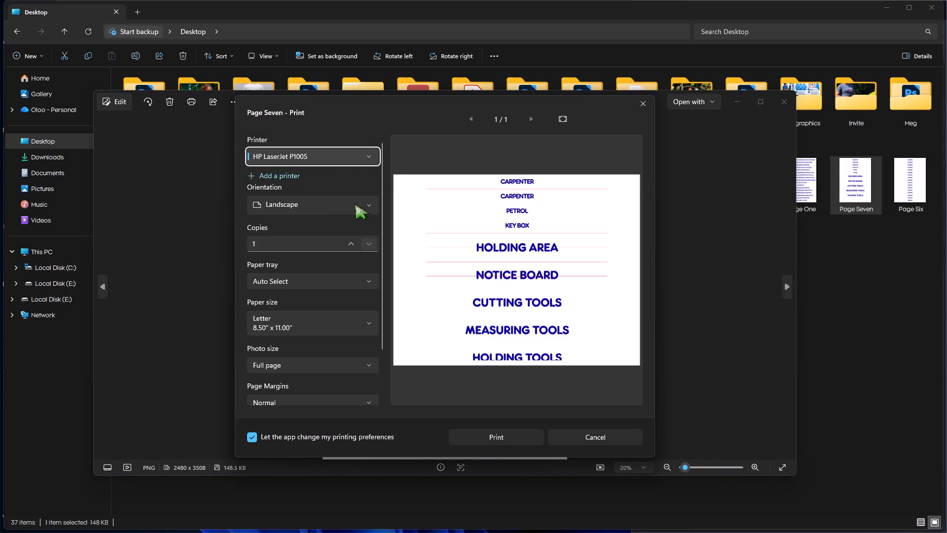
click(329, 199)
click(307, 182)
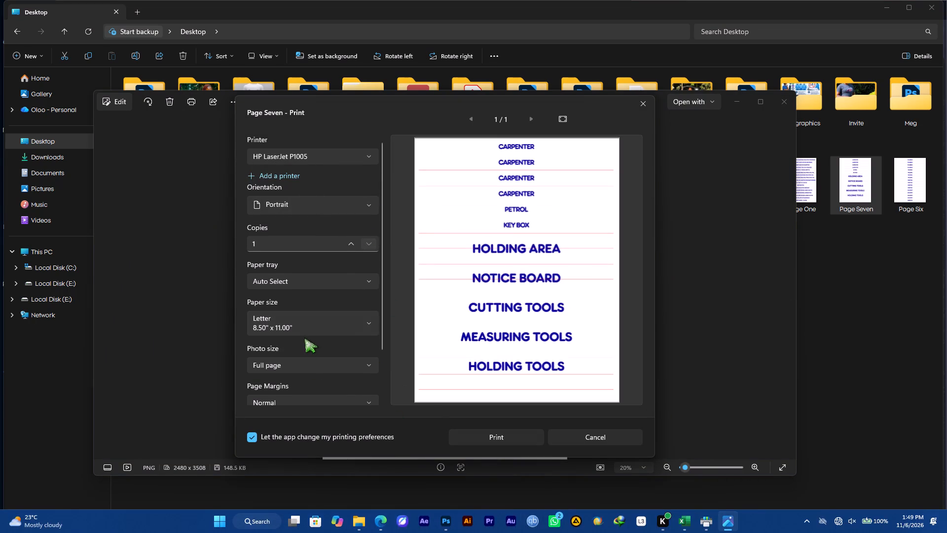
click(306, 322)
scroll(300, 230, up, 5)
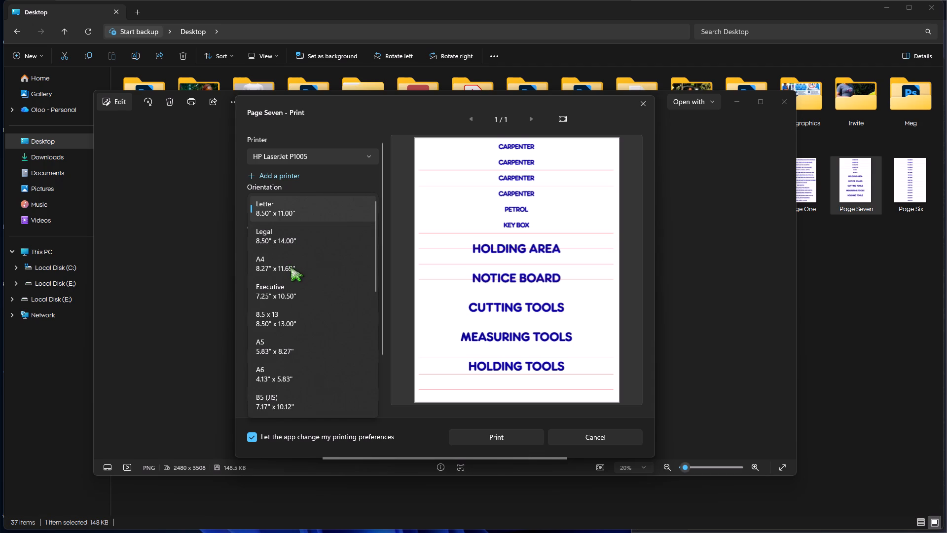
click(291, 266)
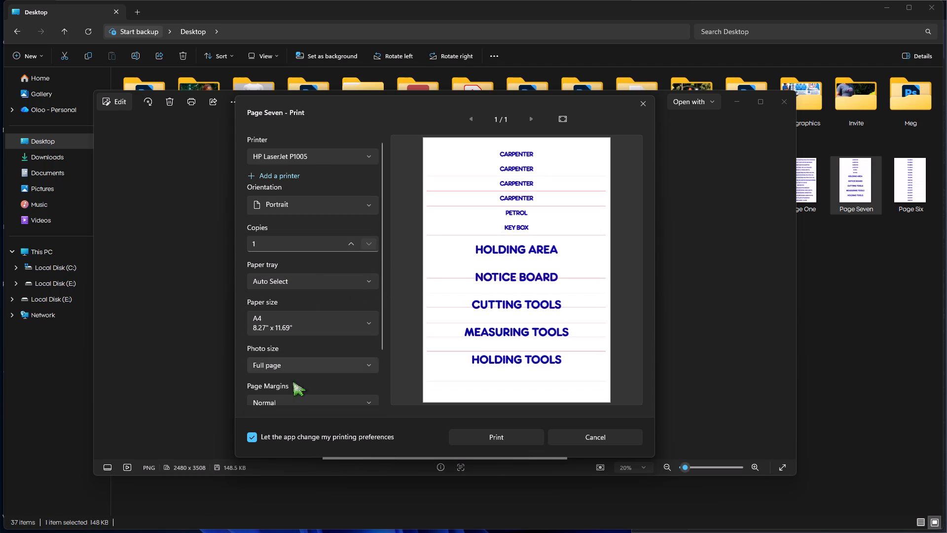
scroll(310, 342, down, 6)
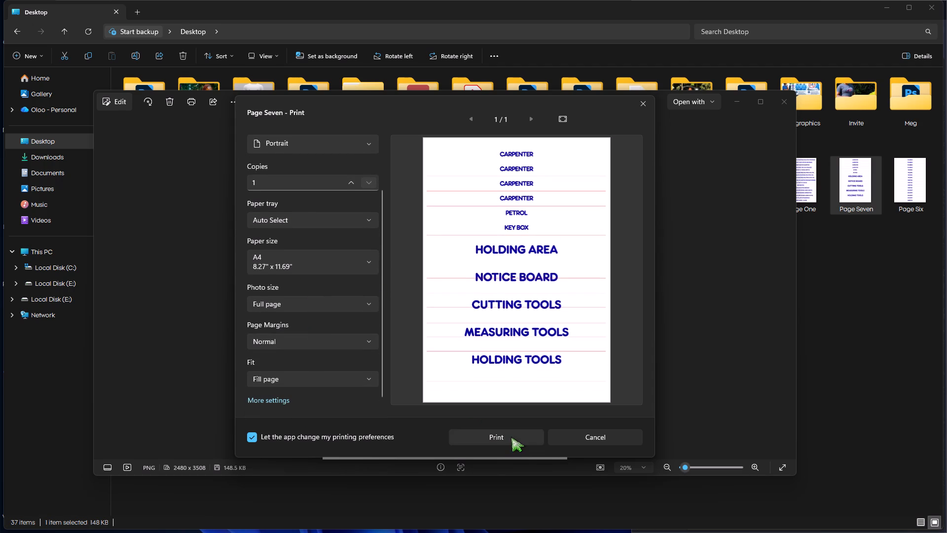
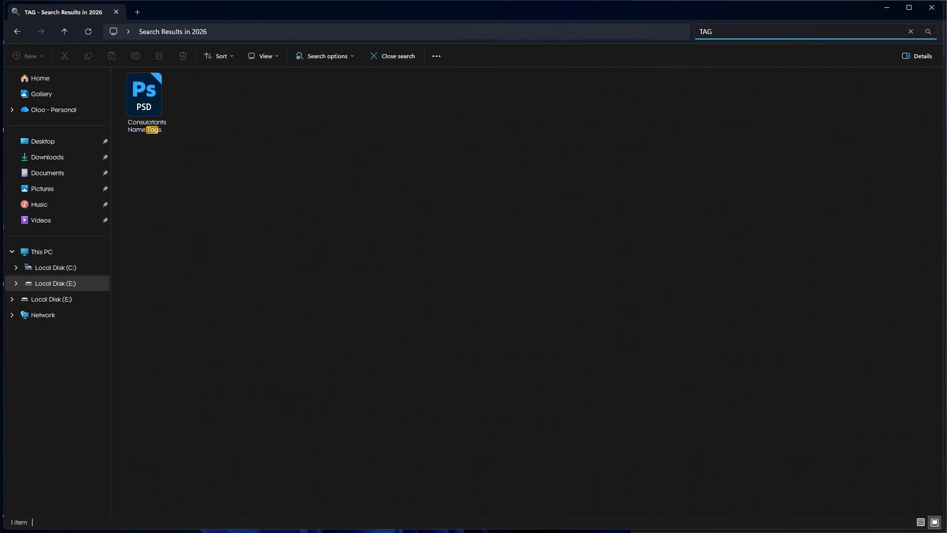
Open the UShers Tags and Consulatants Name Tags PSD files from the TAG search results in Photoshop.
double_click(149, 100)
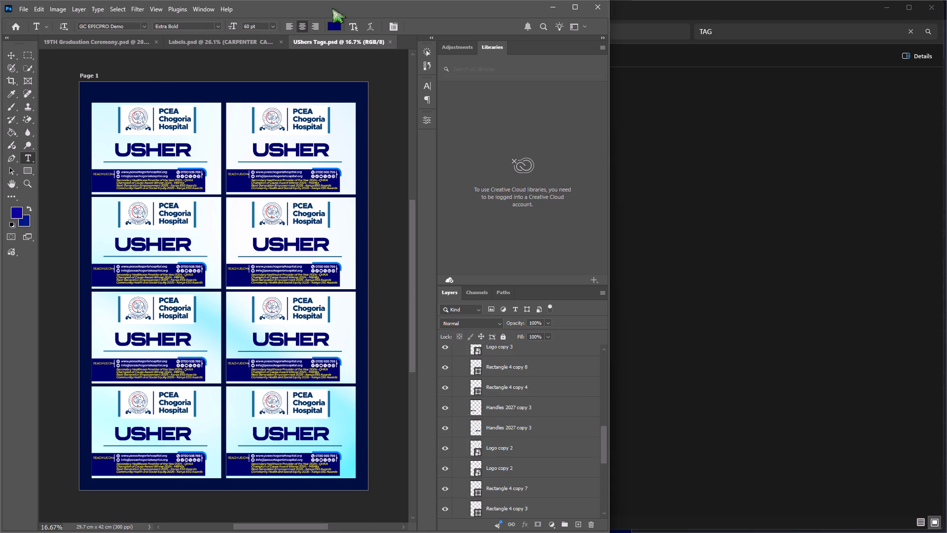
click(659, 97)
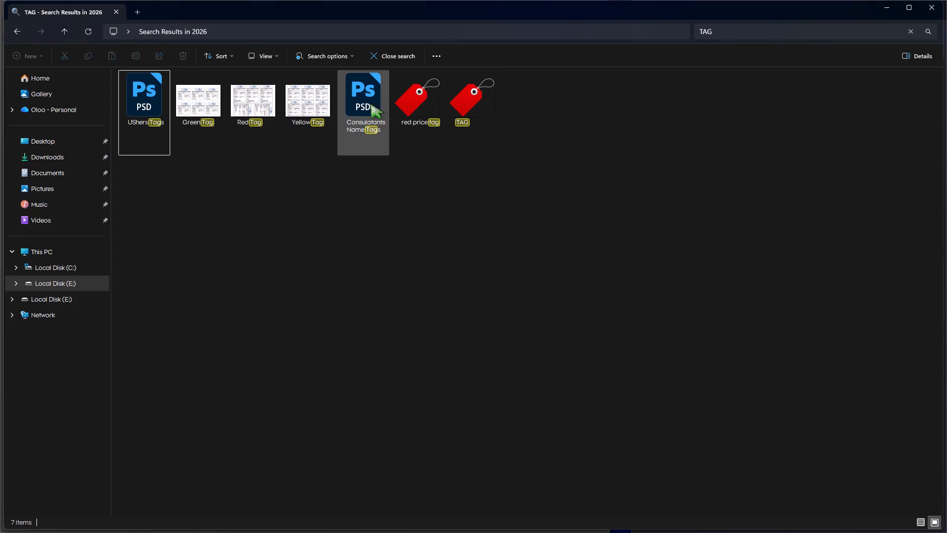
double_click(369, 103)
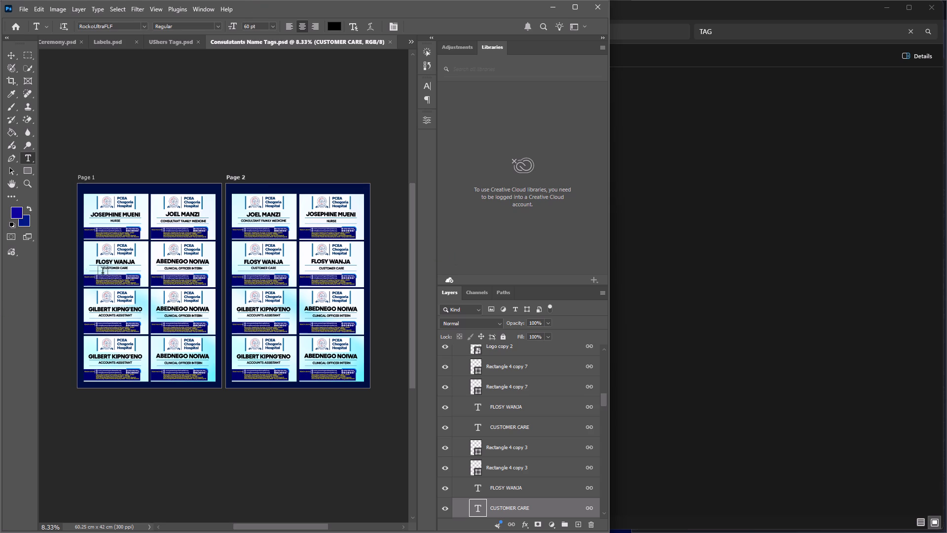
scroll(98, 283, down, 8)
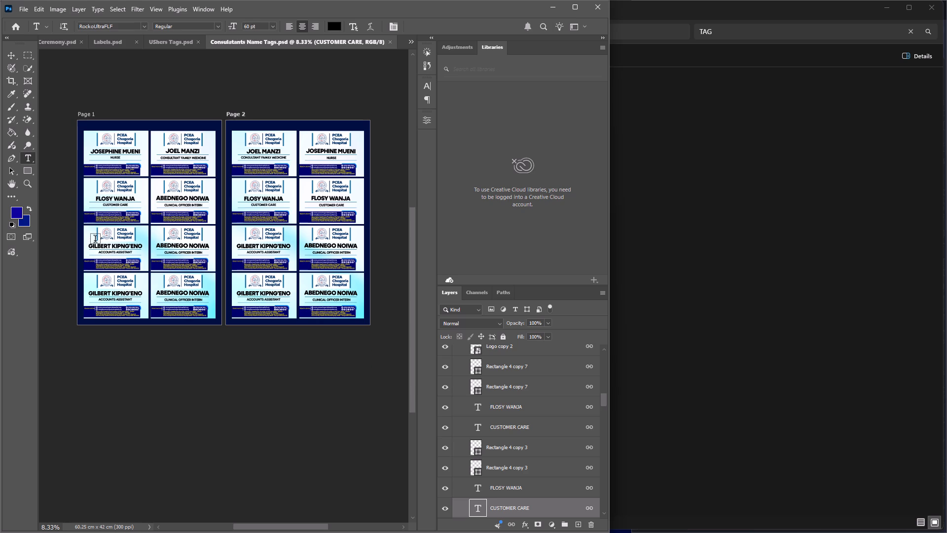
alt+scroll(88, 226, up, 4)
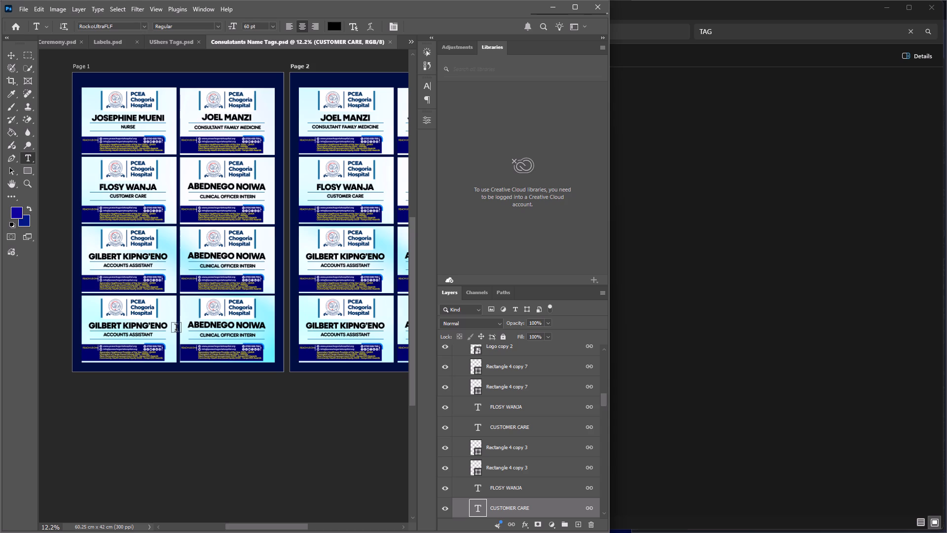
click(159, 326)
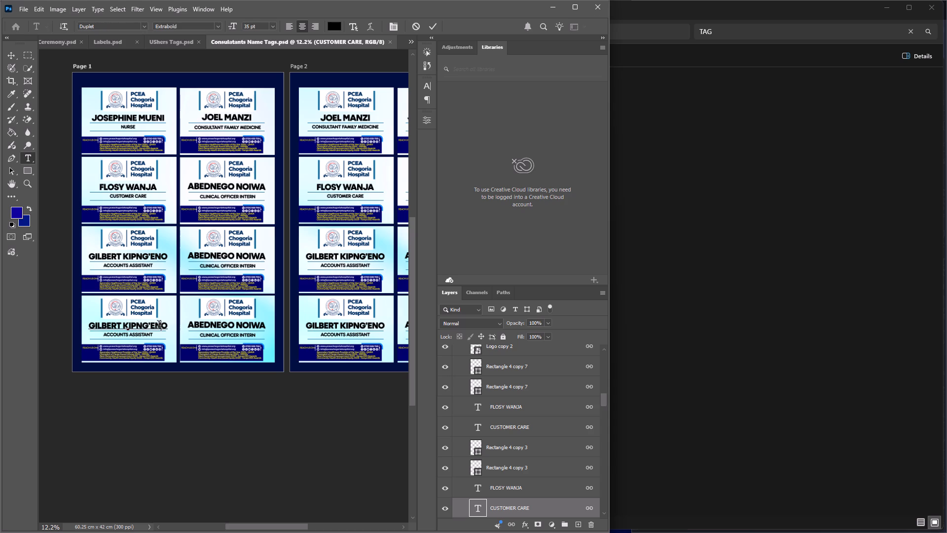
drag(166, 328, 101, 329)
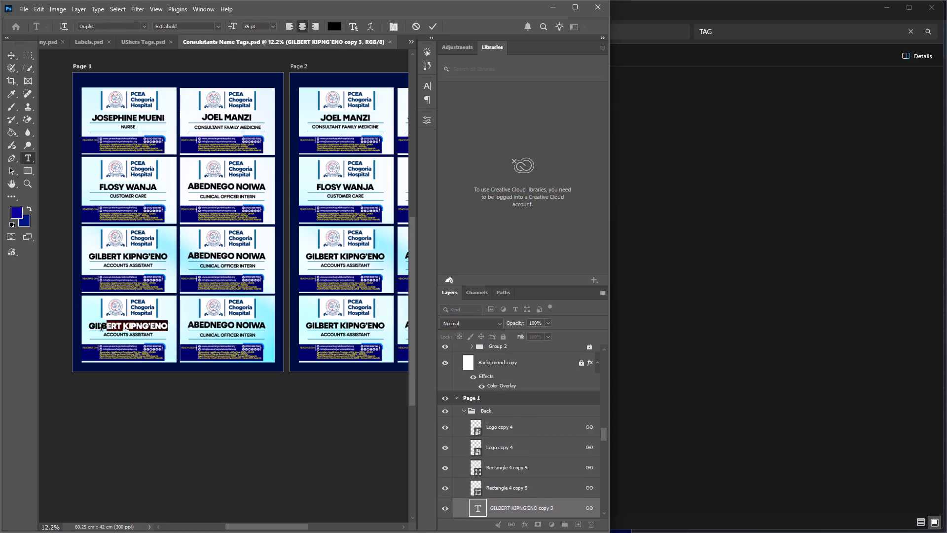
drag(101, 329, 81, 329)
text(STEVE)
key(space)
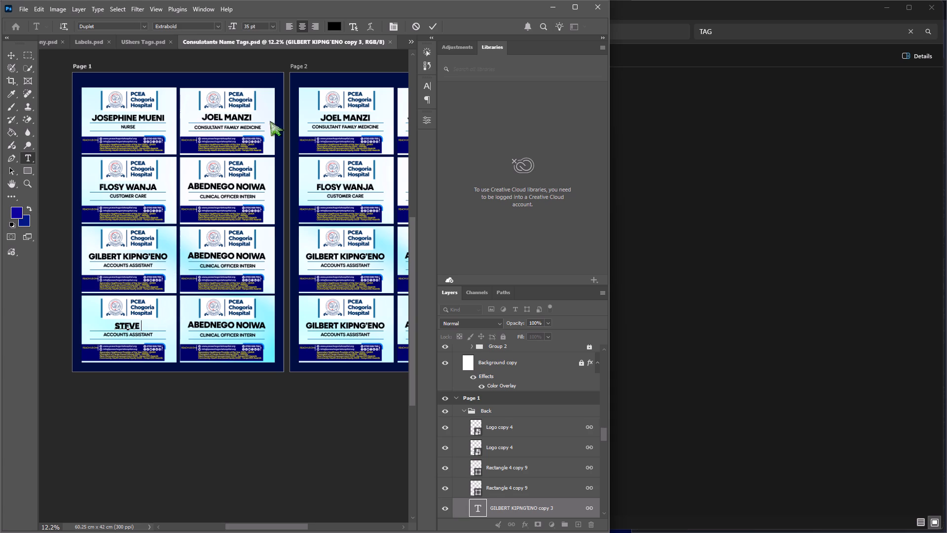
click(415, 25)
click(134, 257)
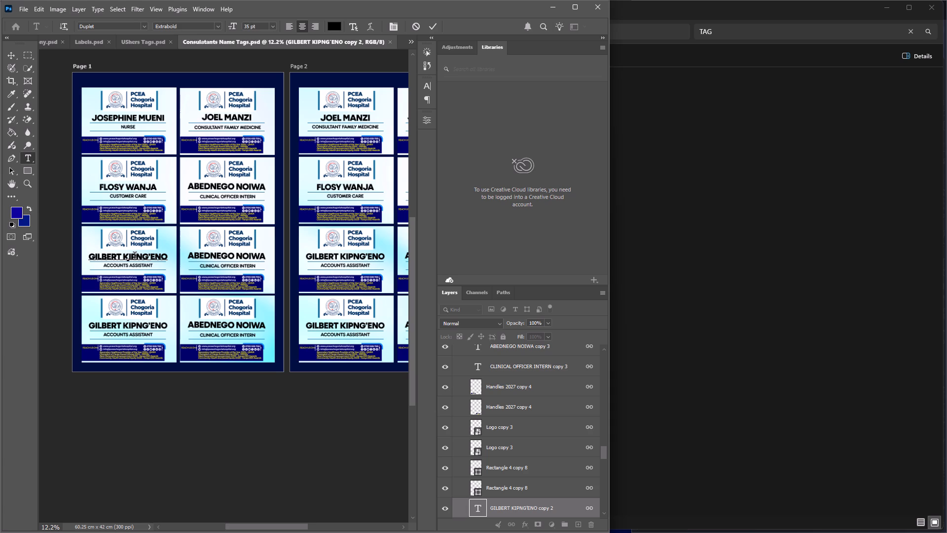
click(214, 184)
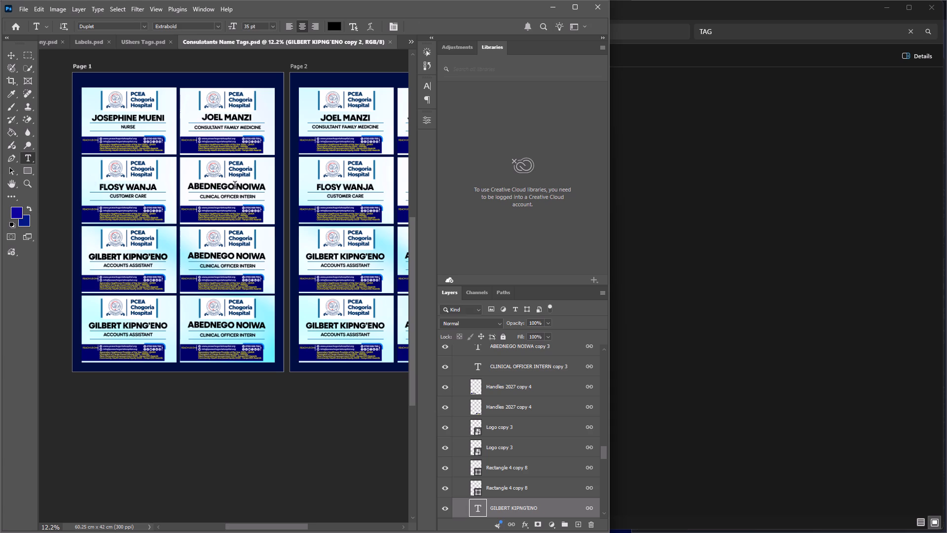
drag(248, 186, 243, 187)
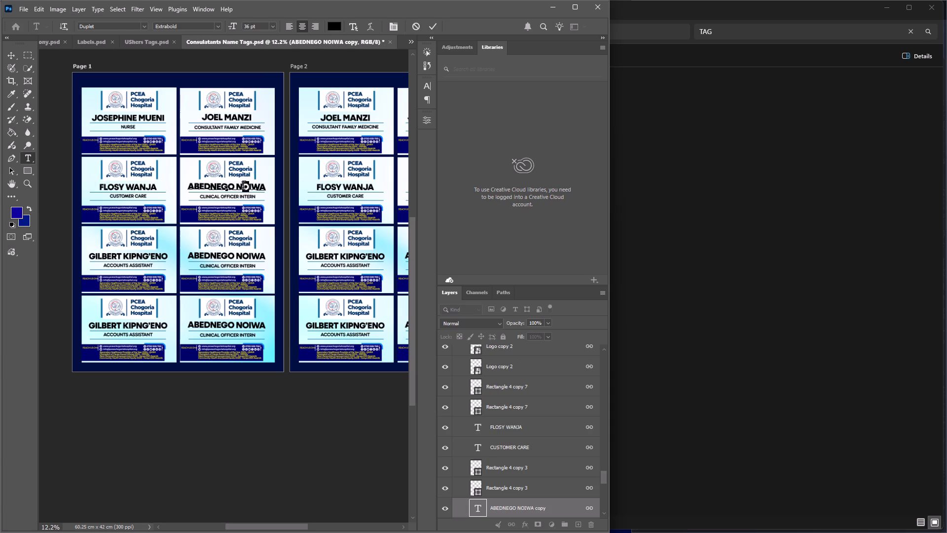
key(d)
click(436, 33)
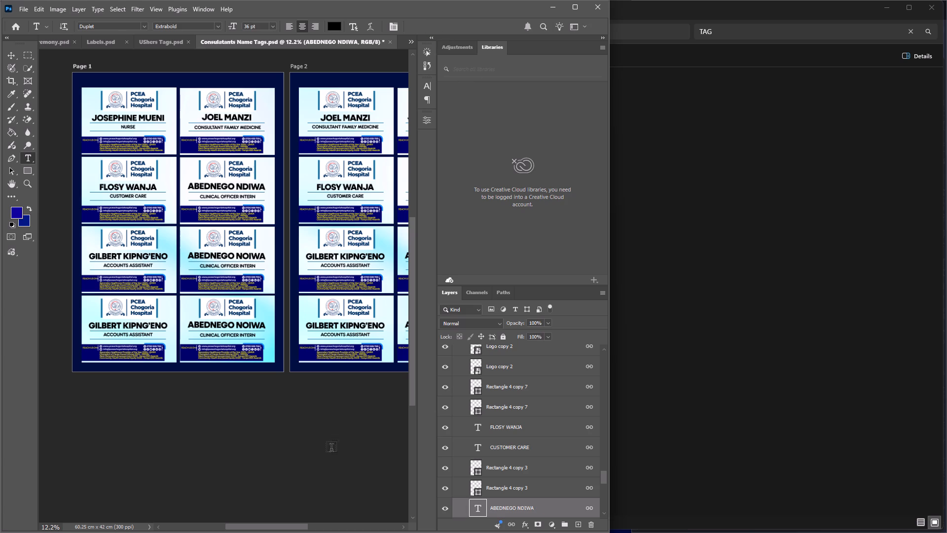
Copy the corrected intern's name from Page 1's second row over the name on Page 2's first tag in the second row.
drag(302, 528, 334, 528)
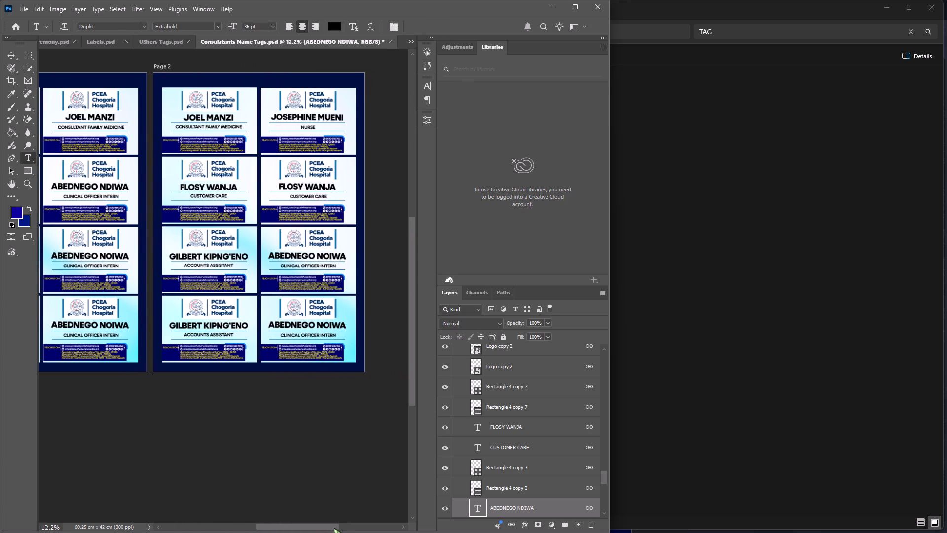
drag(334, 528, 314, 521)
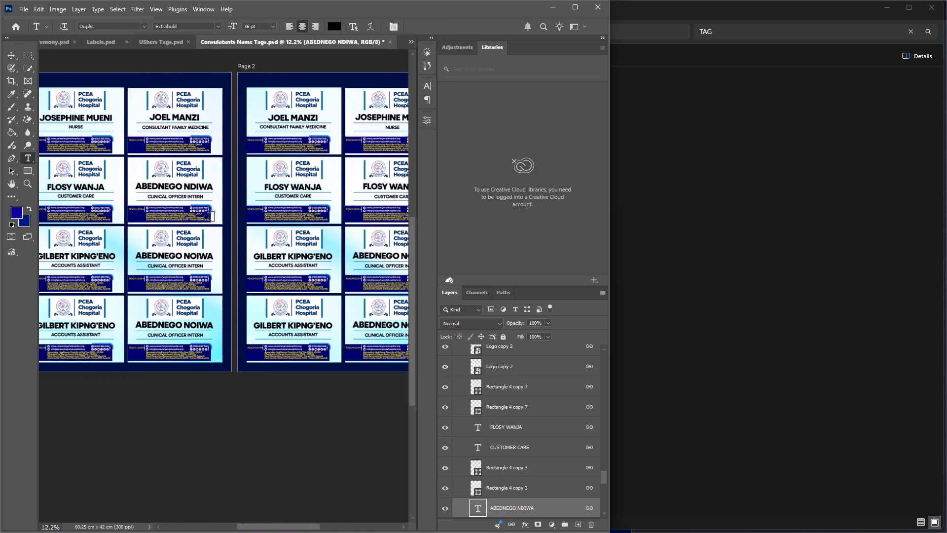
click(189, 186)
key(ctrl+a)
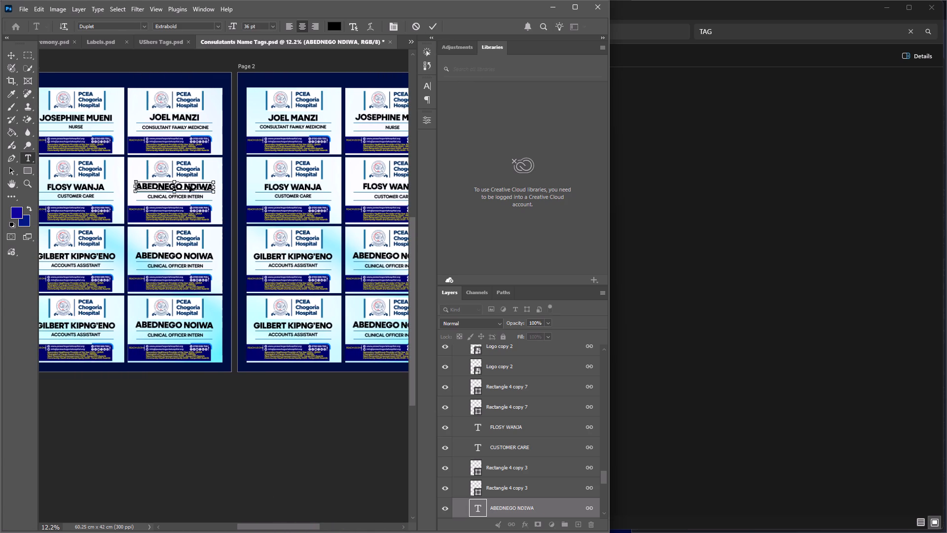
key(ctrl+c)
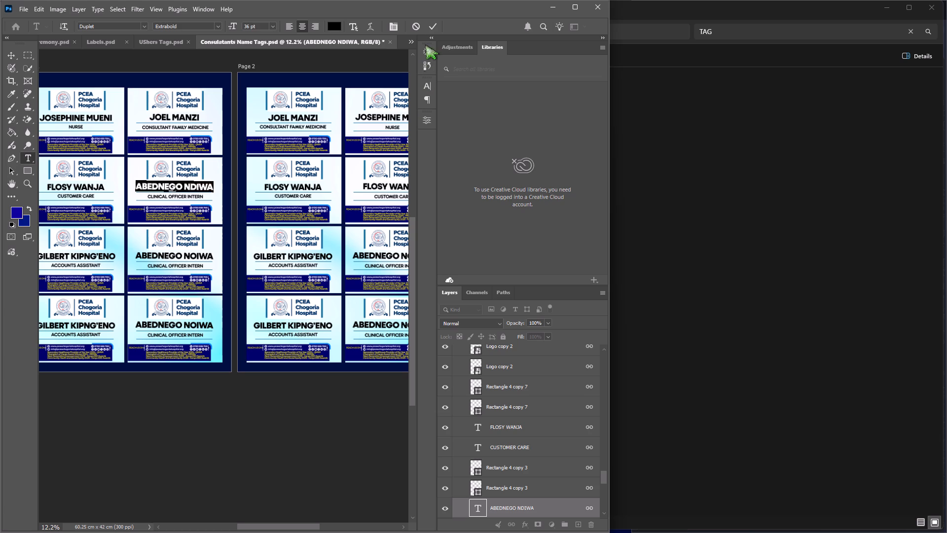
click(432, 24)
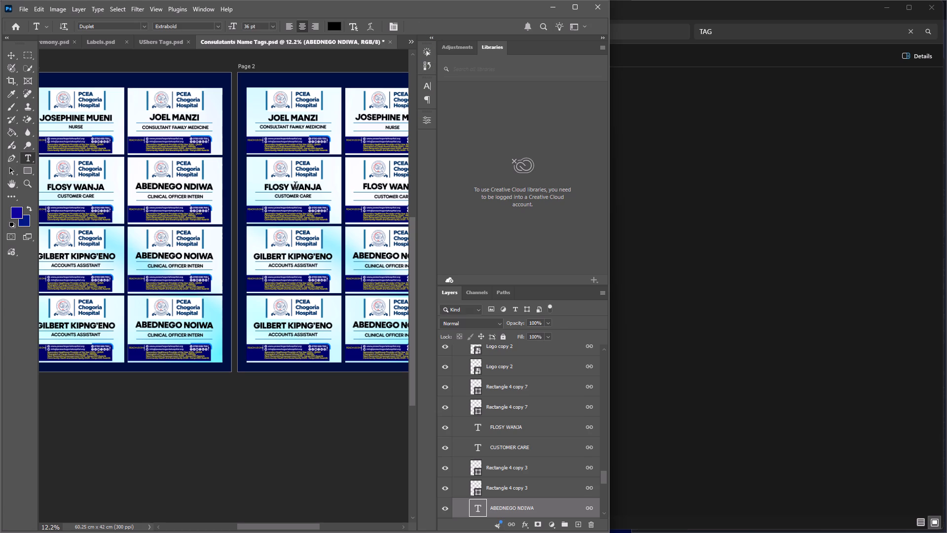
click(294, 187)
key(ctrl+a)
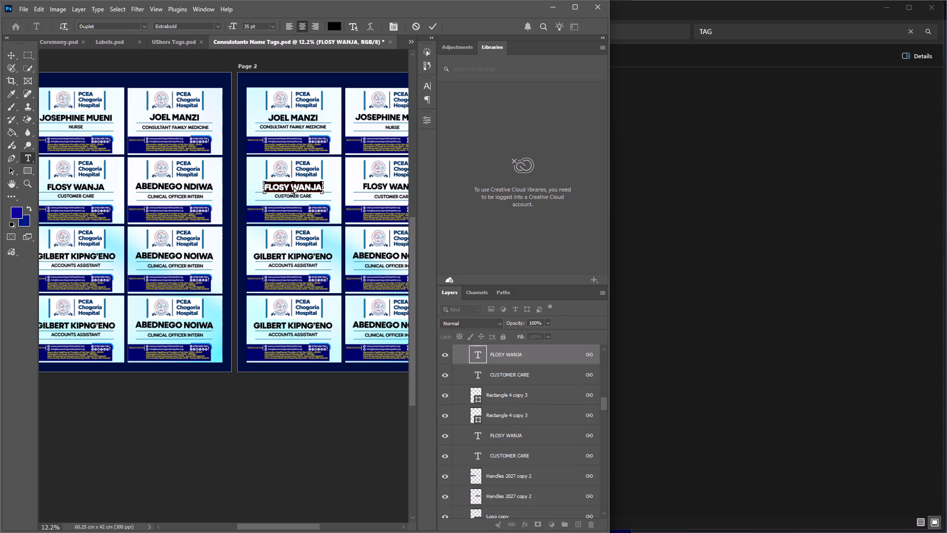
key(ctrl+v)
click(432, 24)
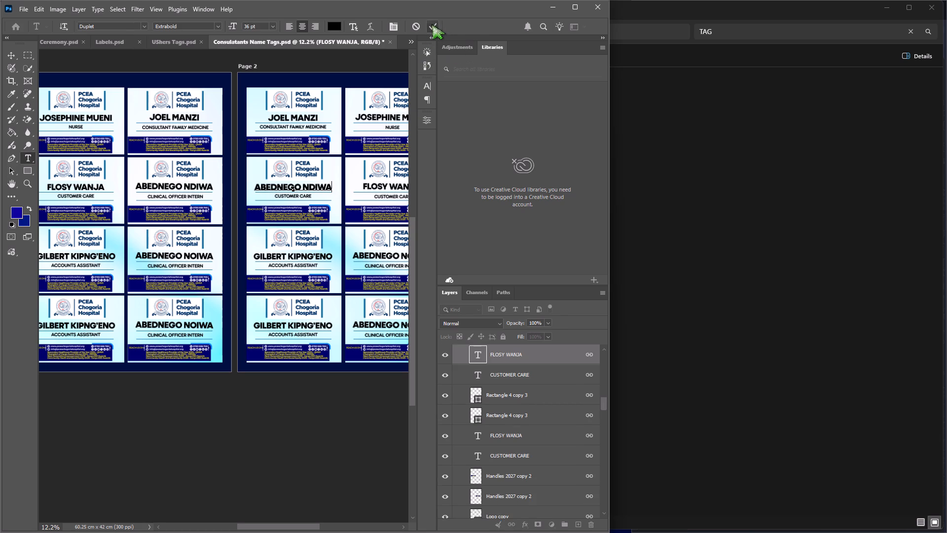
Copy the CLINICAL OFFICER INTERN title from Page 1 over the CUSTOMER CARE title on Page 2's first second-row tag.
click(186, 197)
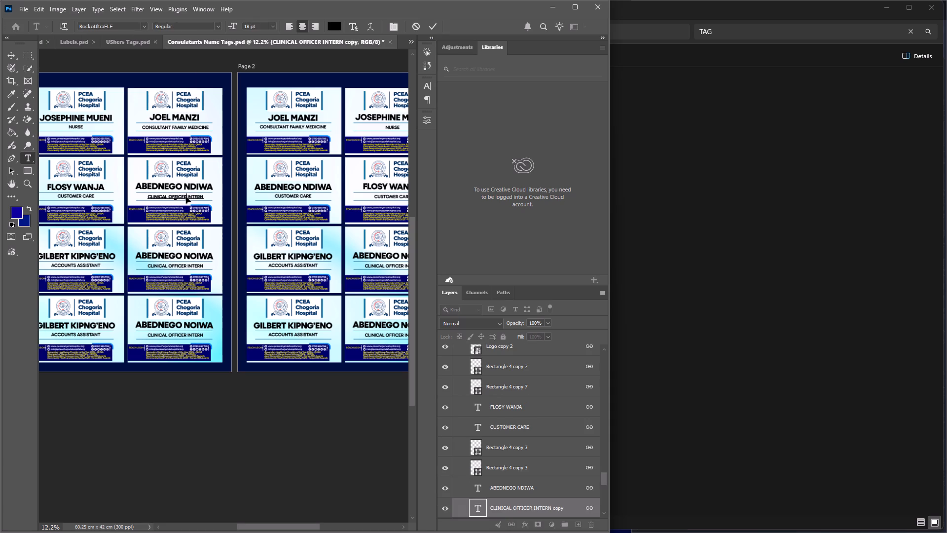
key(ctrl+a)
key(ctrl+c)
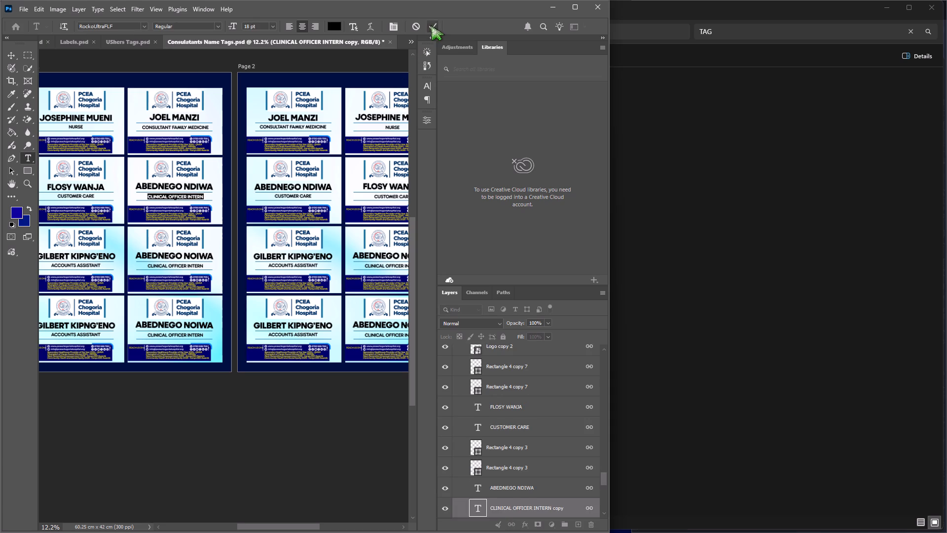
click(431, 25)
click(304, 196)
key(ctrl+a)
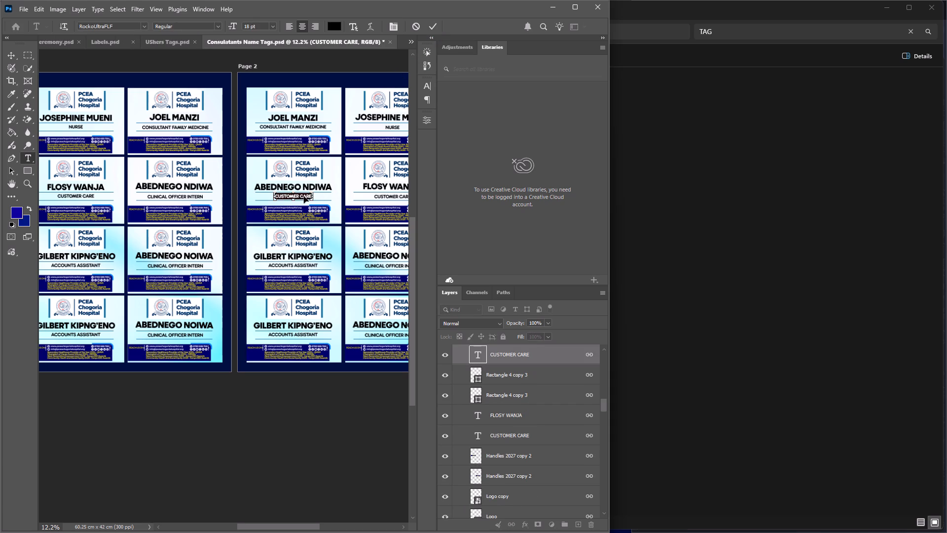
key(ctrl+v)
click(433, 26)
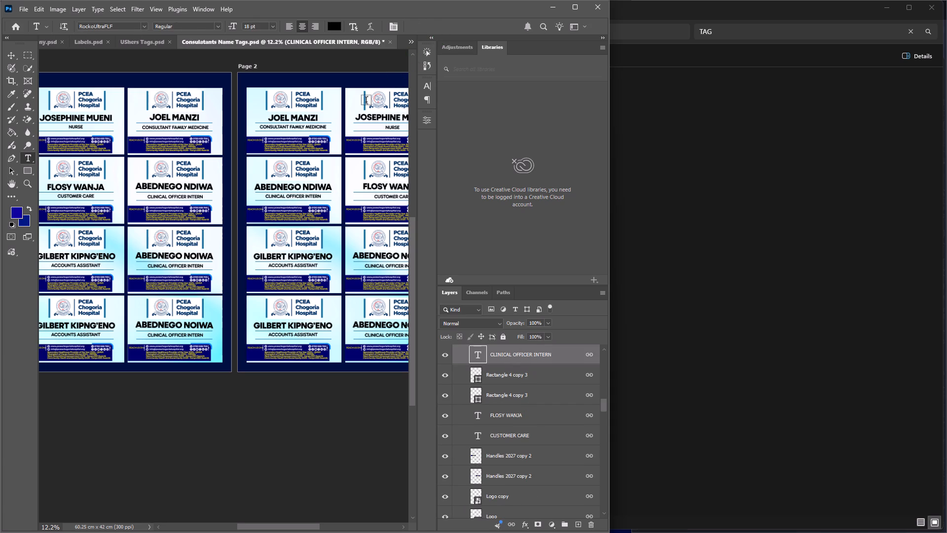